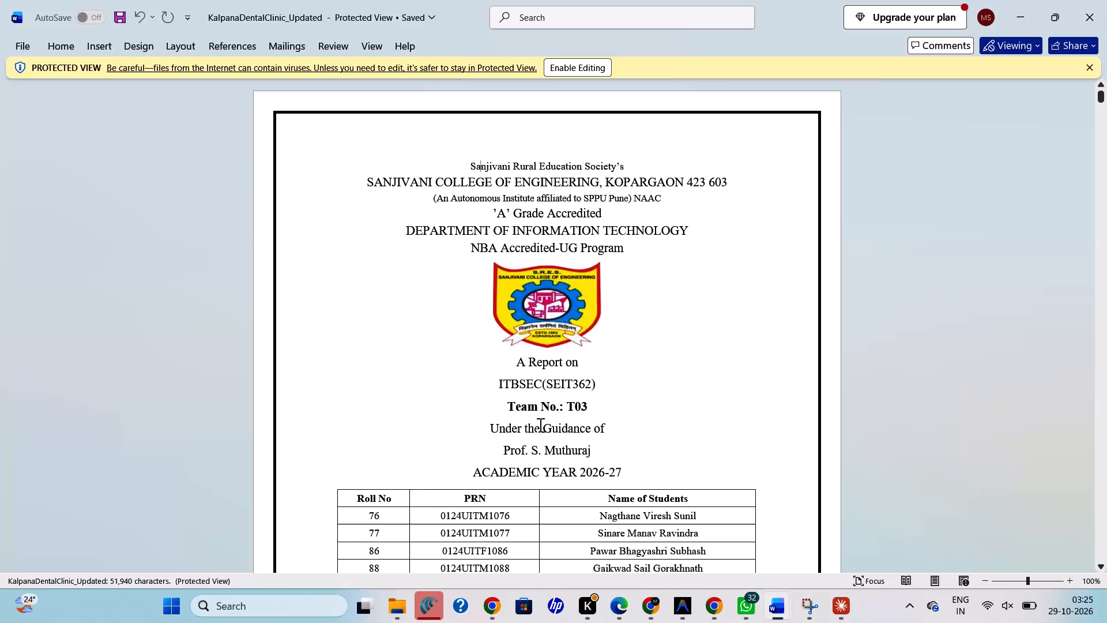
Enable editing for the protected KalpanaDentalClinic_Updated report.
scroll(538, 424, down, 1)
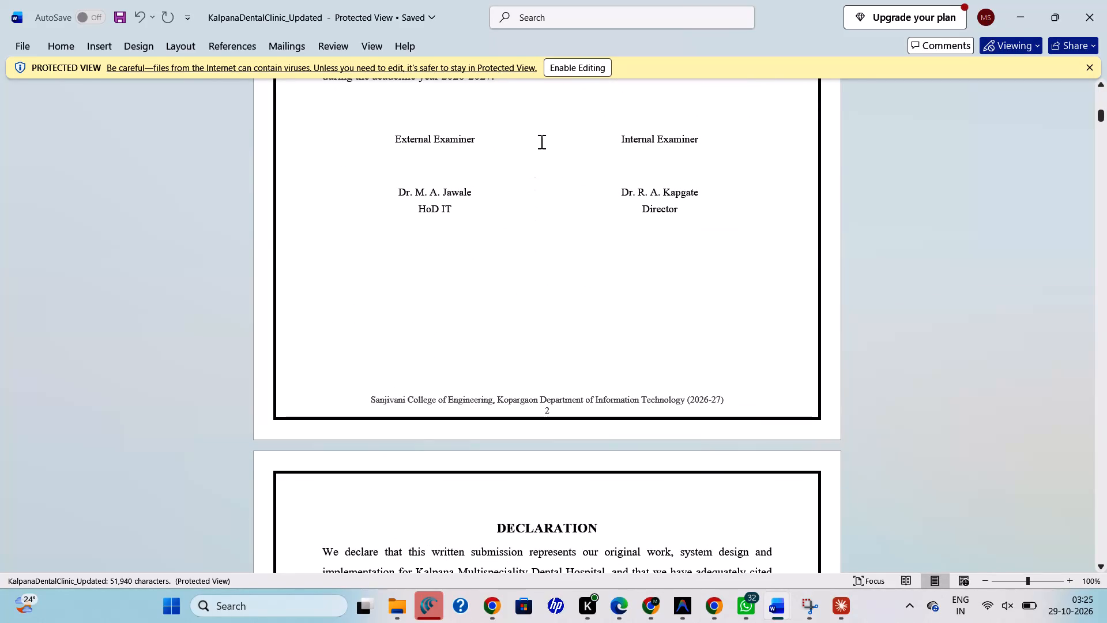
click(571, 57)
click(574, 70)
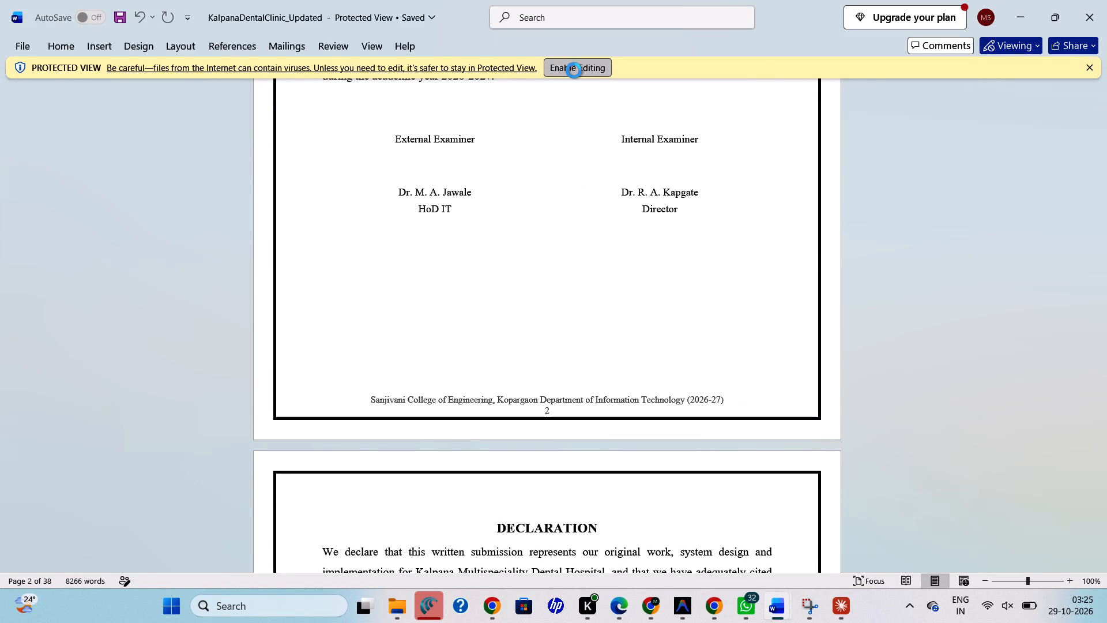
Review the KalpanaDentalClinic_Updated report from the Declaration page through the Chapter 8 Implementation sections and code excerpts.
scroll(552, 242, down, 3)
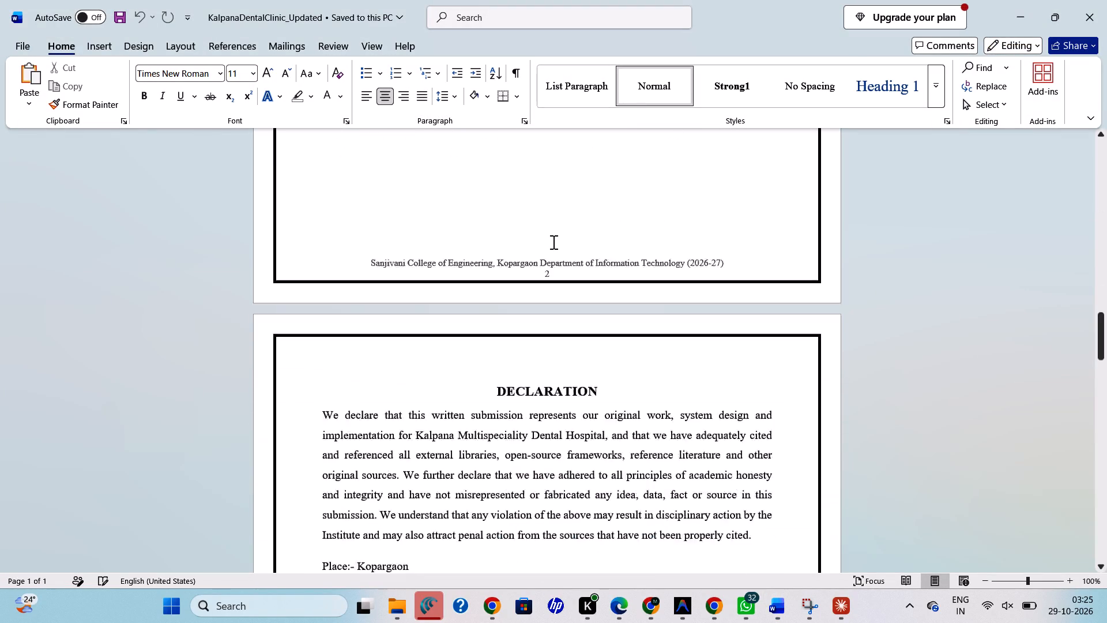
scroll(552, 242, down, 4)
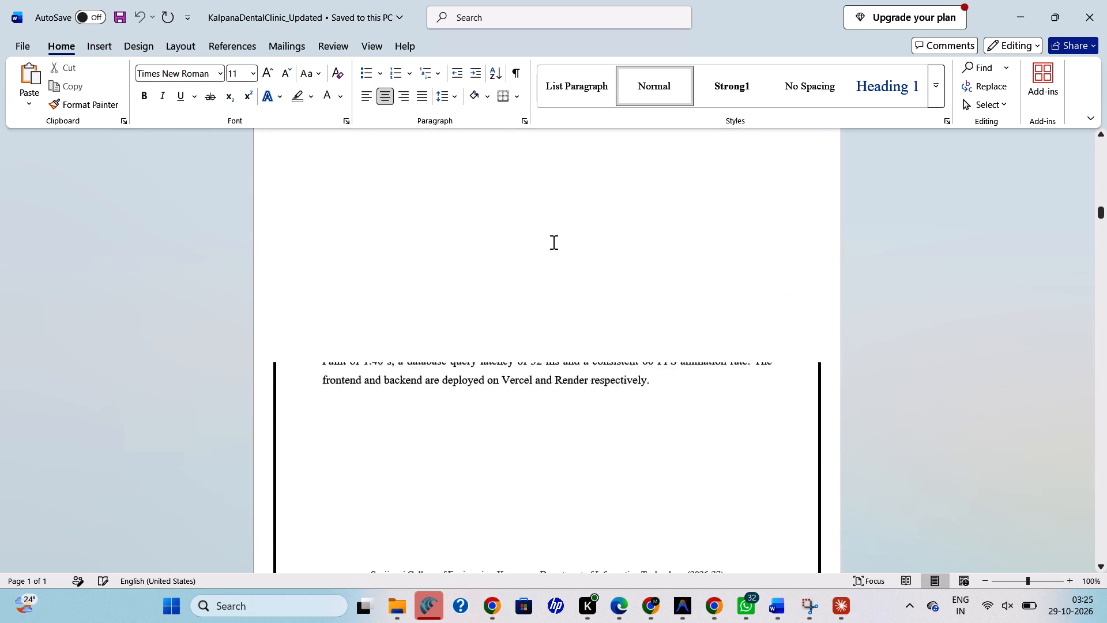
scroll(552, 242, down, 6)
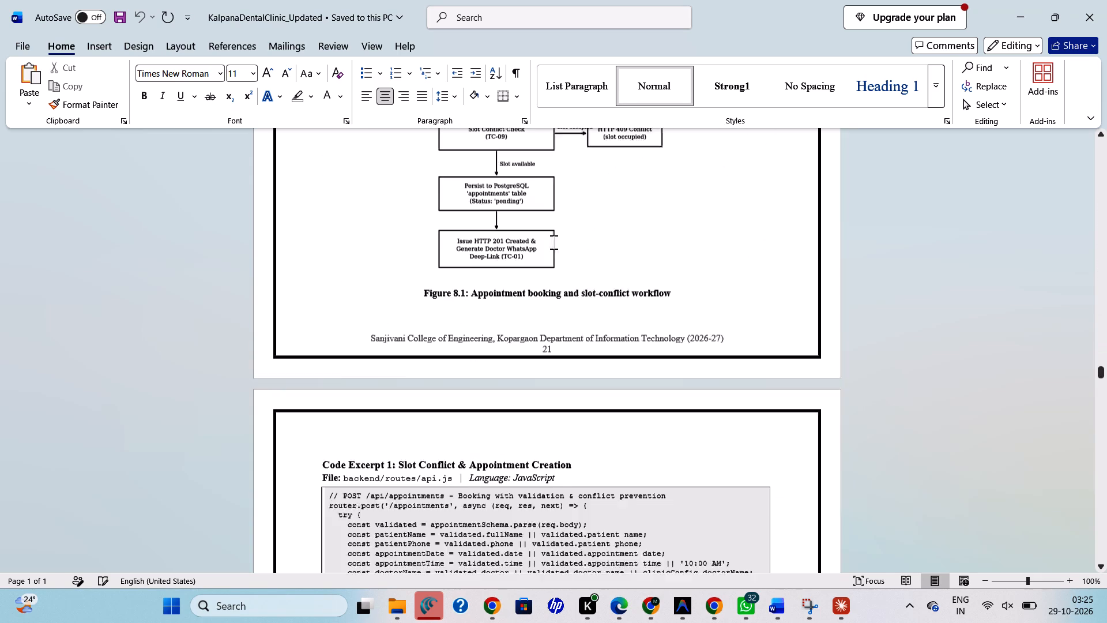
scroll(552, 242, up, 1)
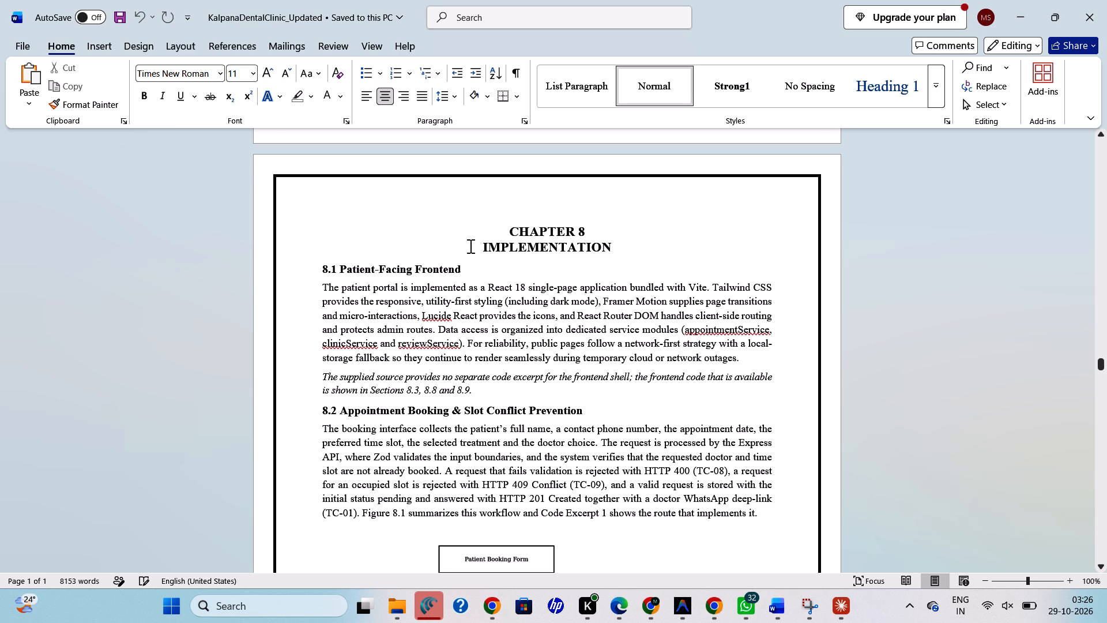
scroll(469, 246, down, 5)
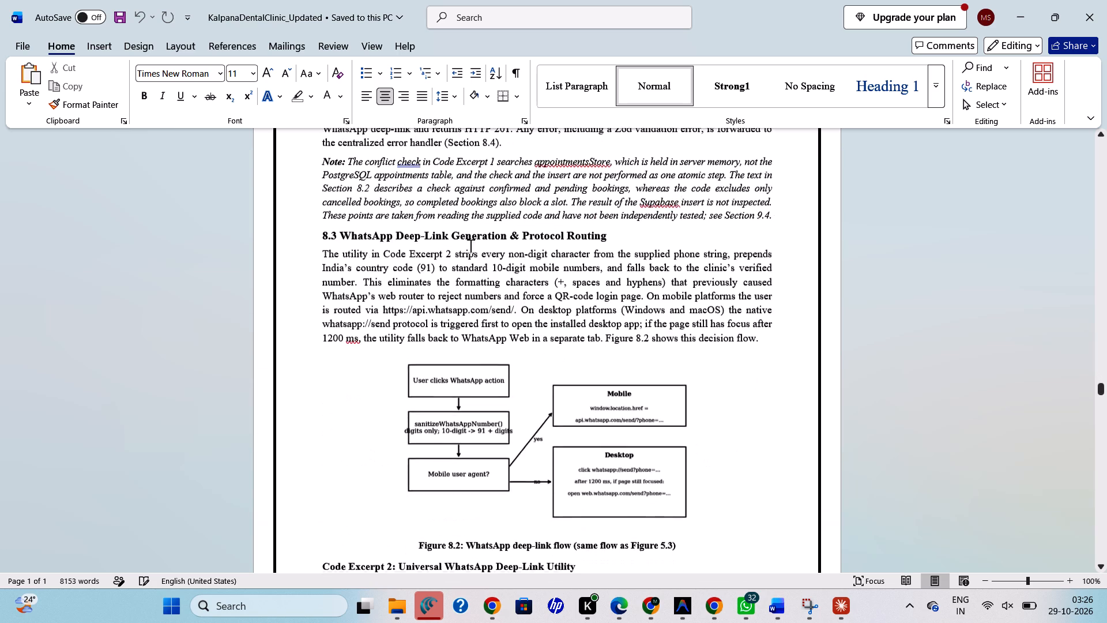
scroll(469, 246, down, 1)
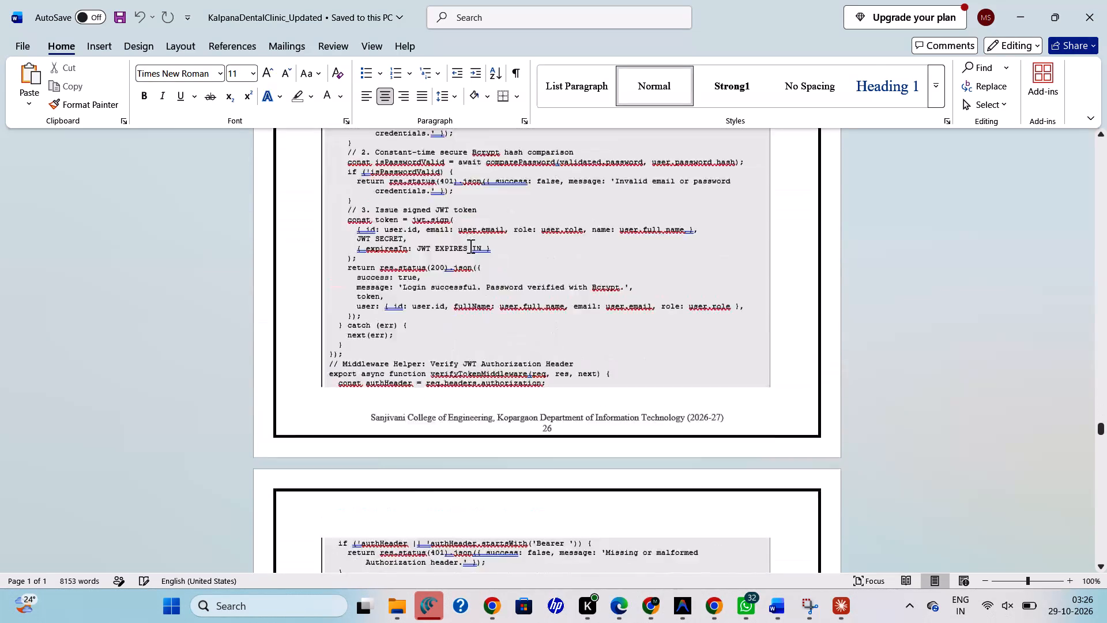
scroll(469, 246, down, 1)
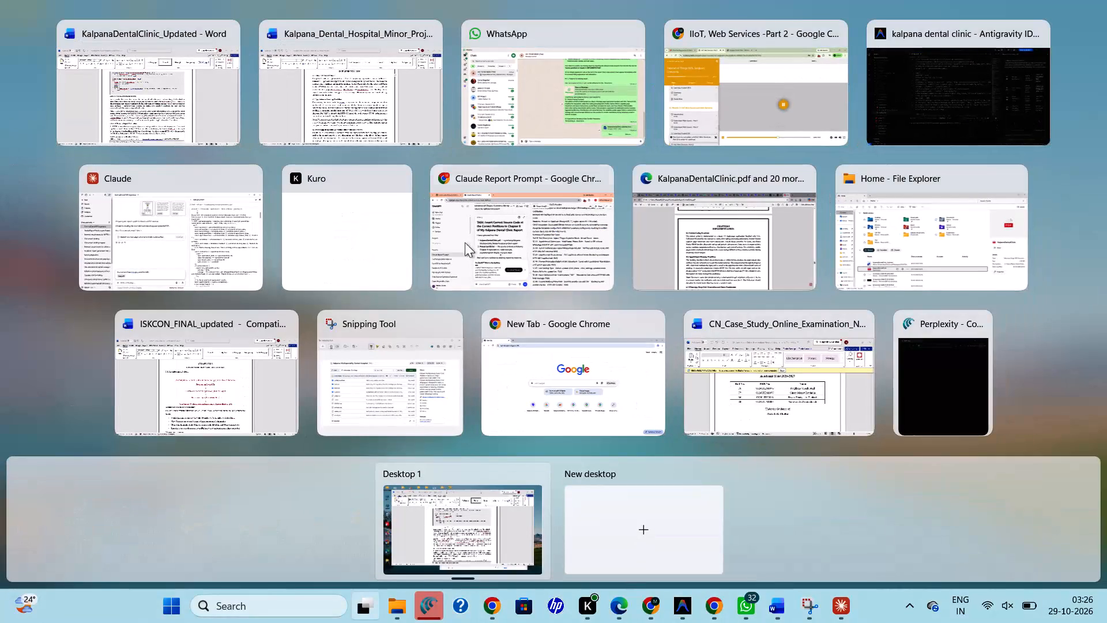
Switch to the Kalpana_Dental_Hospital_Minor_Project_Report document and examine its Chapter 8 Implementation sections for comparison.
click(399, 80)
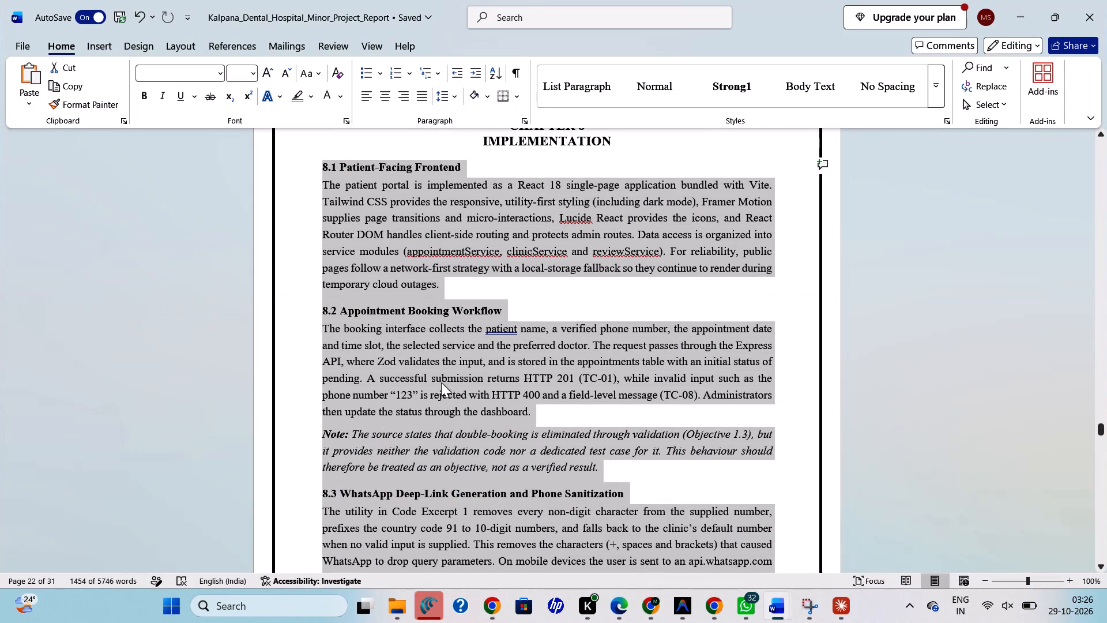
scroll(441, 382, down, 2)
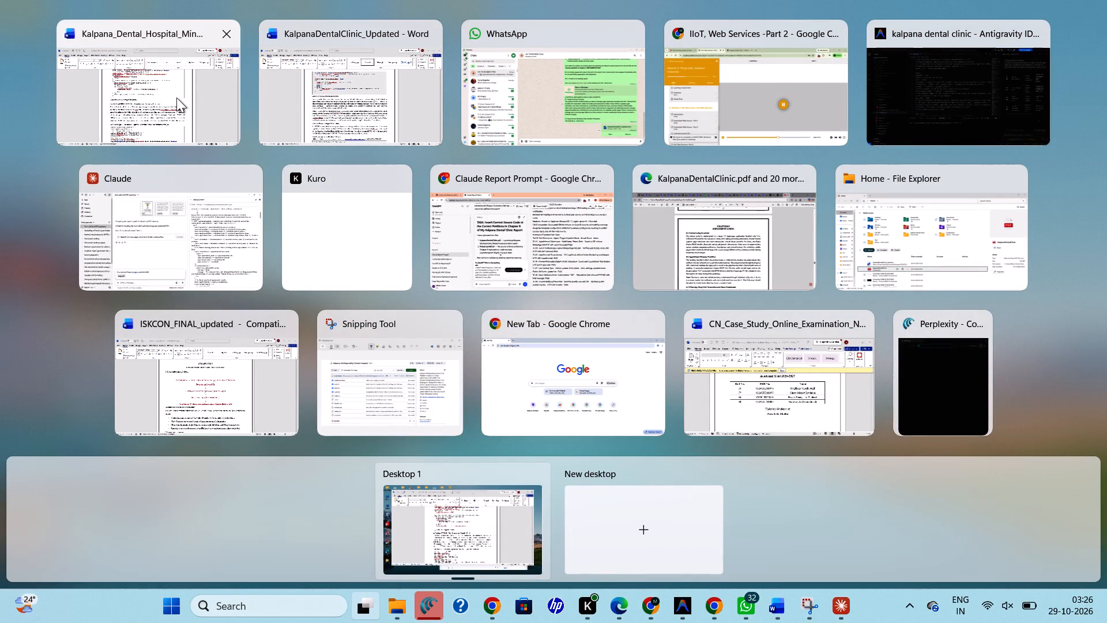
Return to the KalpanaDentalClinic_Updated document and look back through the Chapter 8 code excerpts and the WhatsApp deep-link section.
click(357, 110)
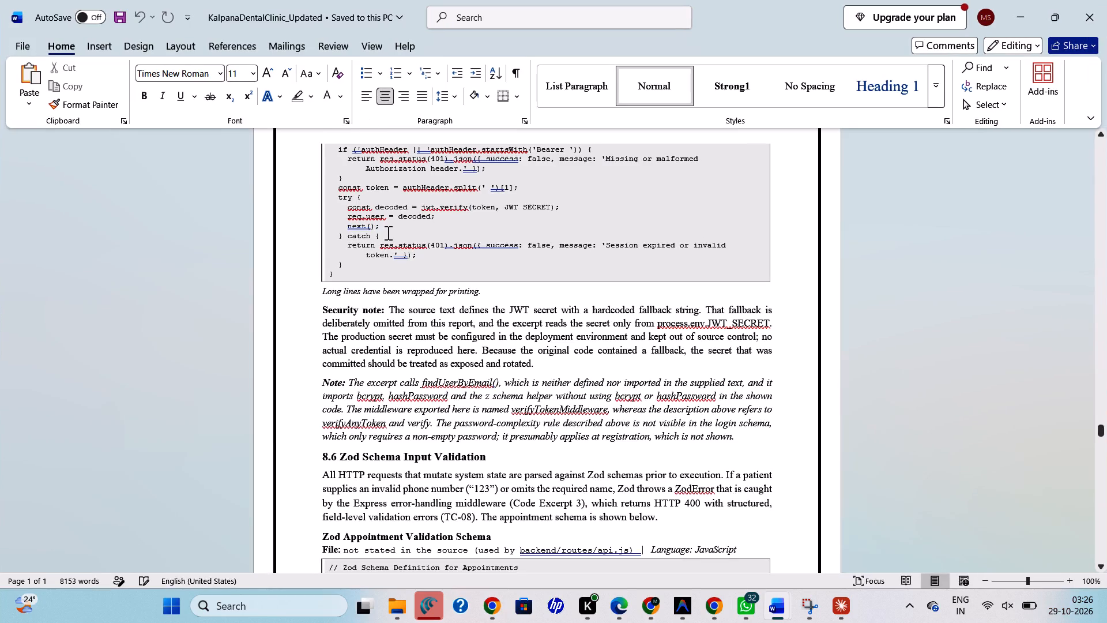
scroll(390, 258, up, 3)
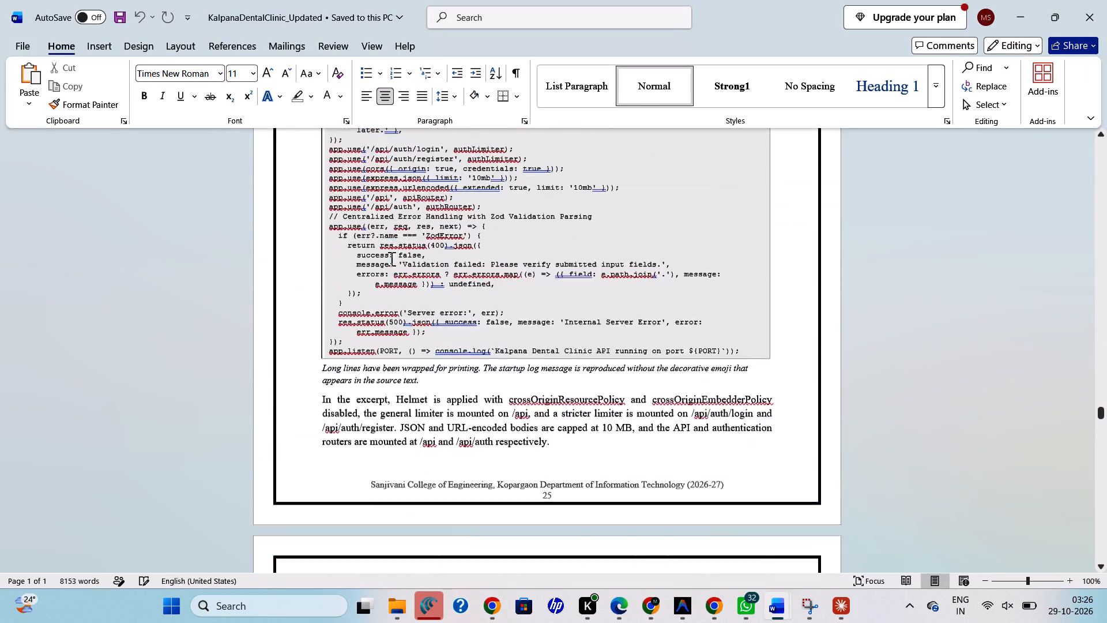
scroll(390, 258, up, 2)
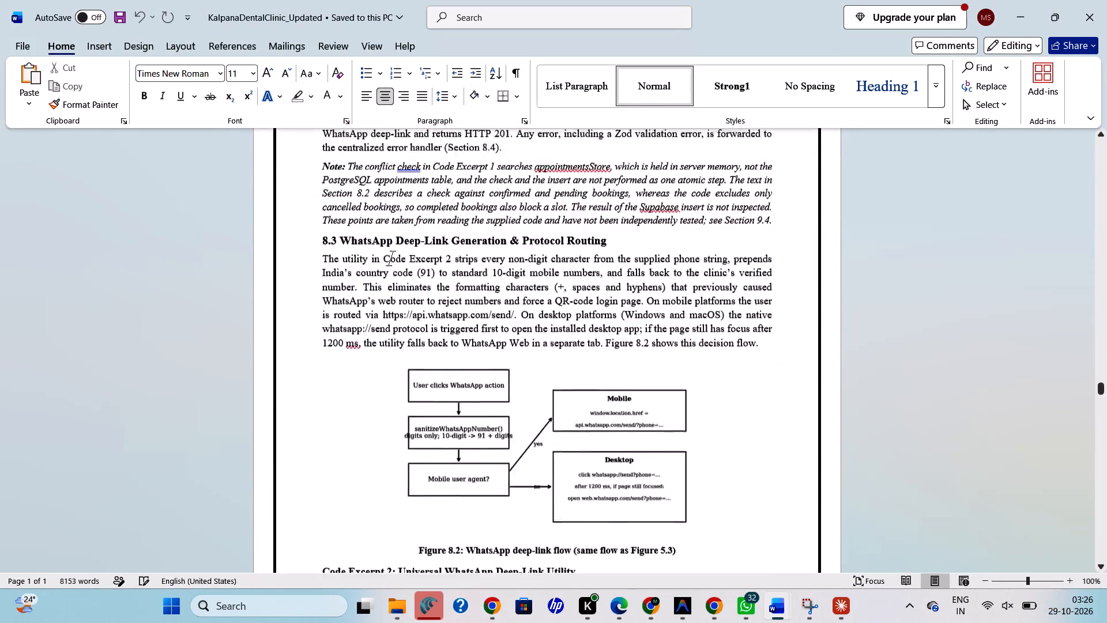
scroll(390, 258, up, 1)
Examine the updated report's design, database table, workflow diagram and interface screenshot pages, through to section 8.2 on appointment booking.
scroll(390, 258, down, 1)
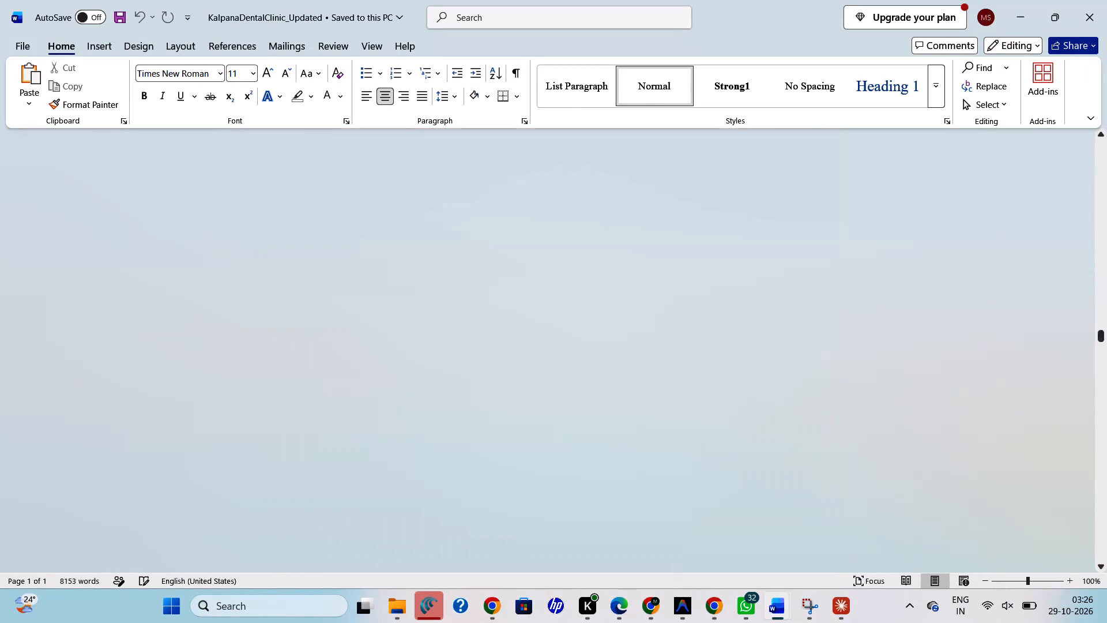
scroll(390, 258, down, 2)
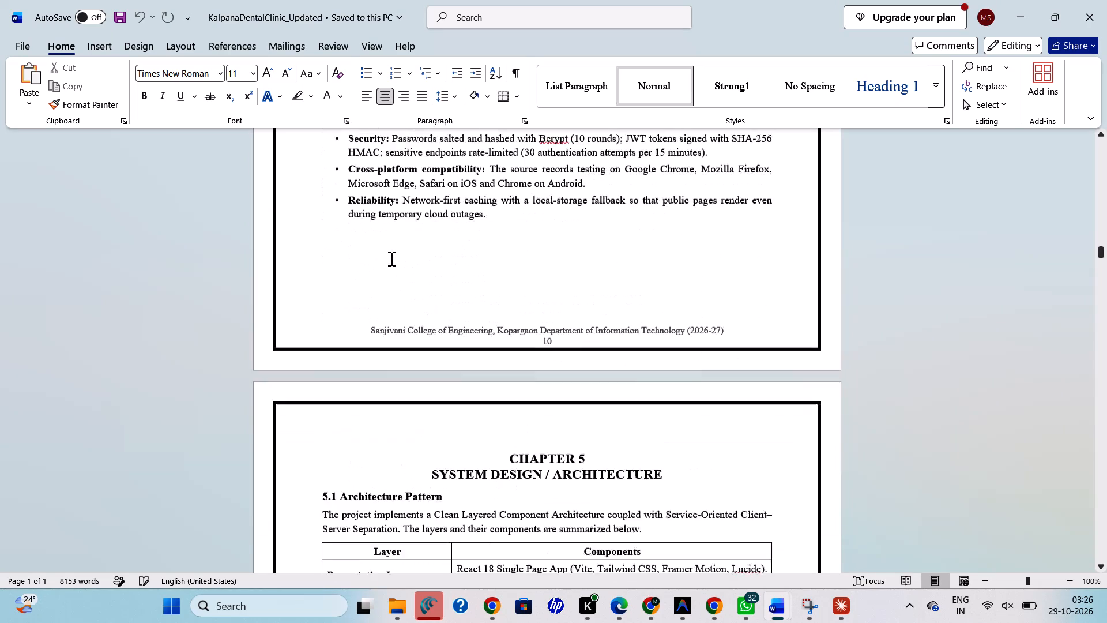
scroll(390, 258, down, 5)
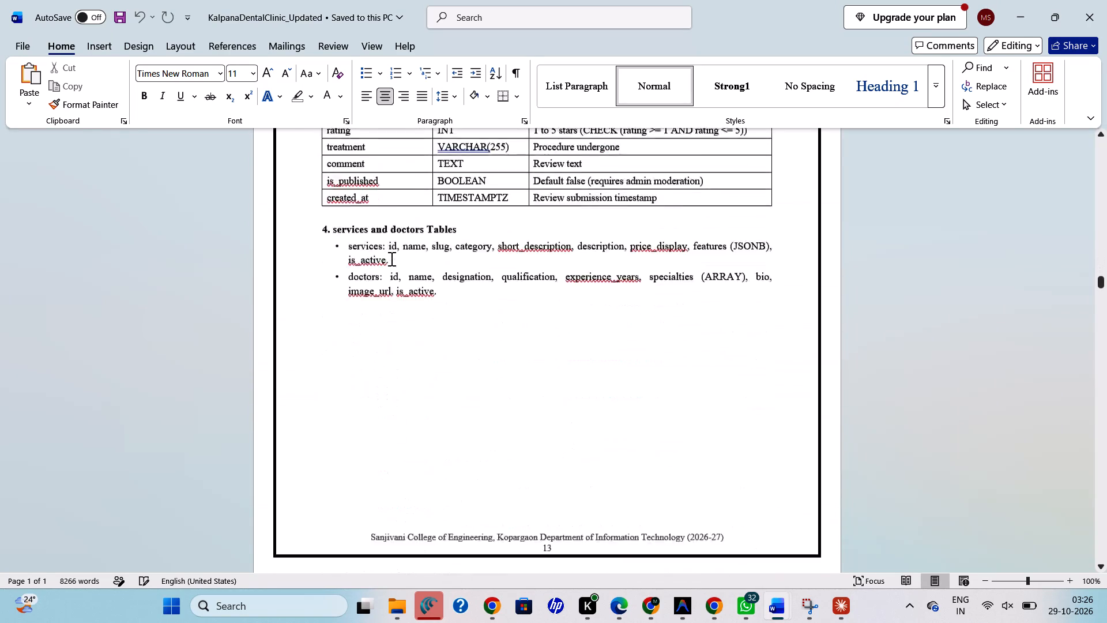
scroll(390, 258, down, 4)
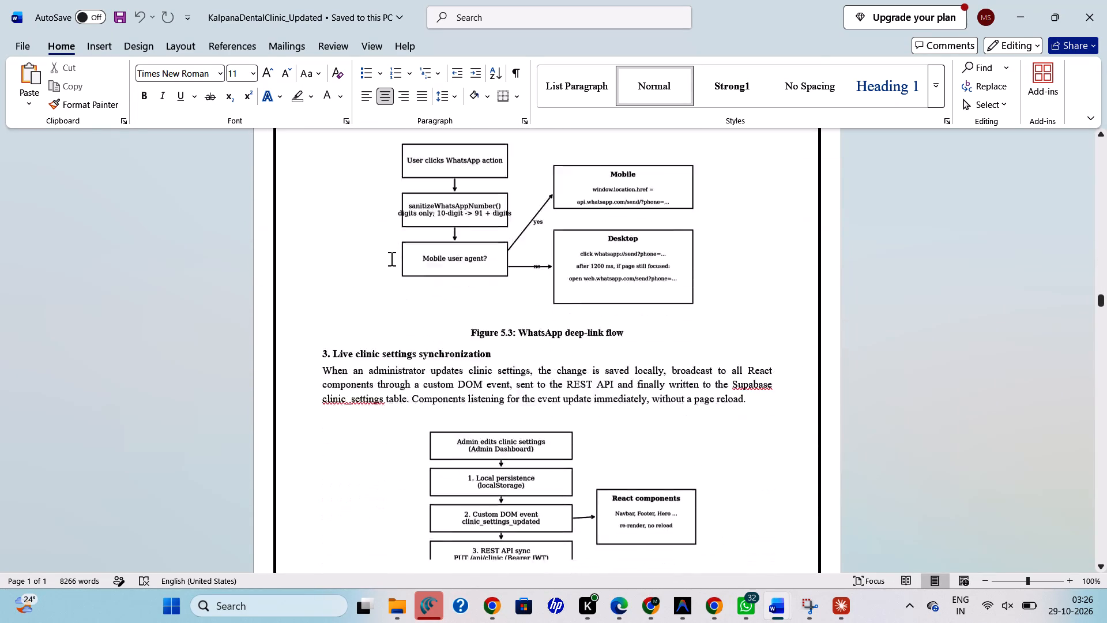
scroll(390, 258, down, 2)
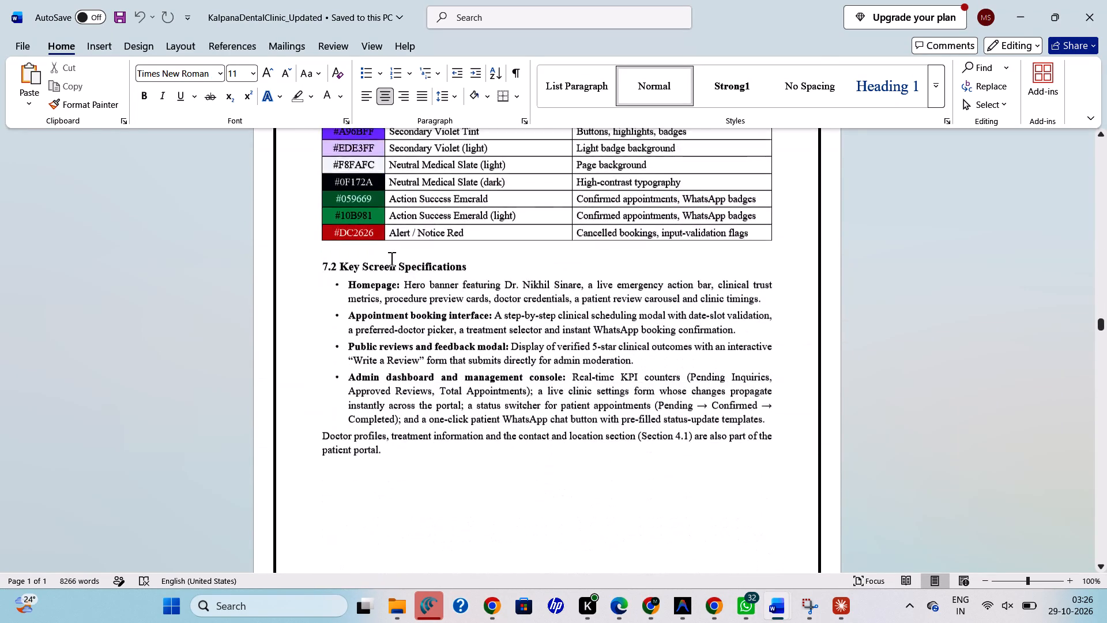
scroll(390, 258, down, 4)
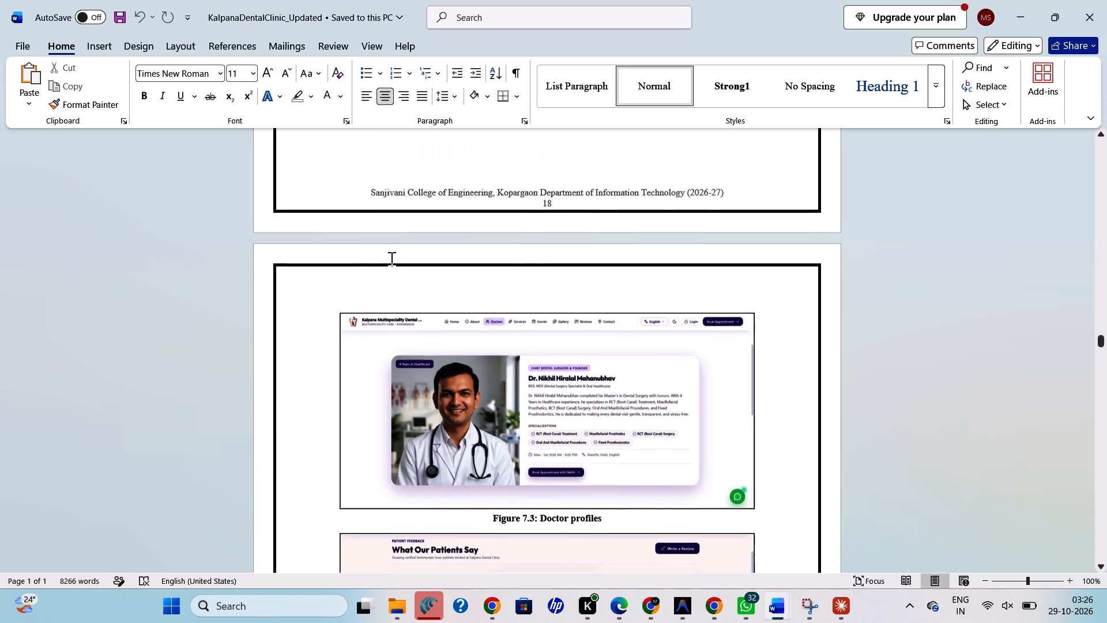
scroll(390, 258, down, 2)
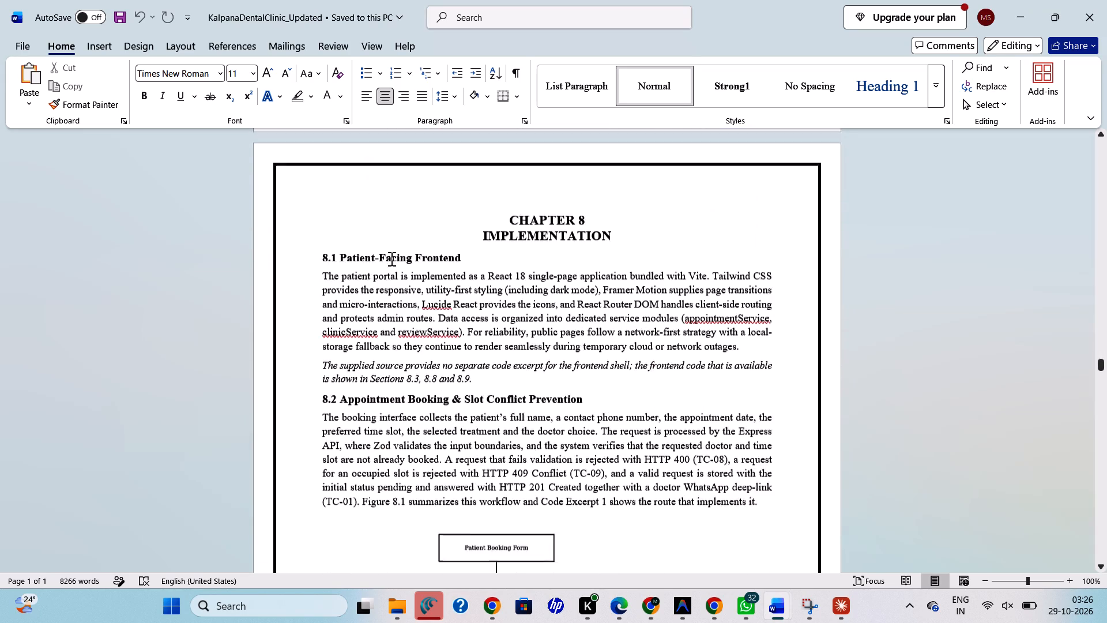
scroll(390, 258, down, 1)
Examine where the Chapter 7 interface screenshots end and Chapter 8 Implementation begins.
scroll(390, 258, up, 1)
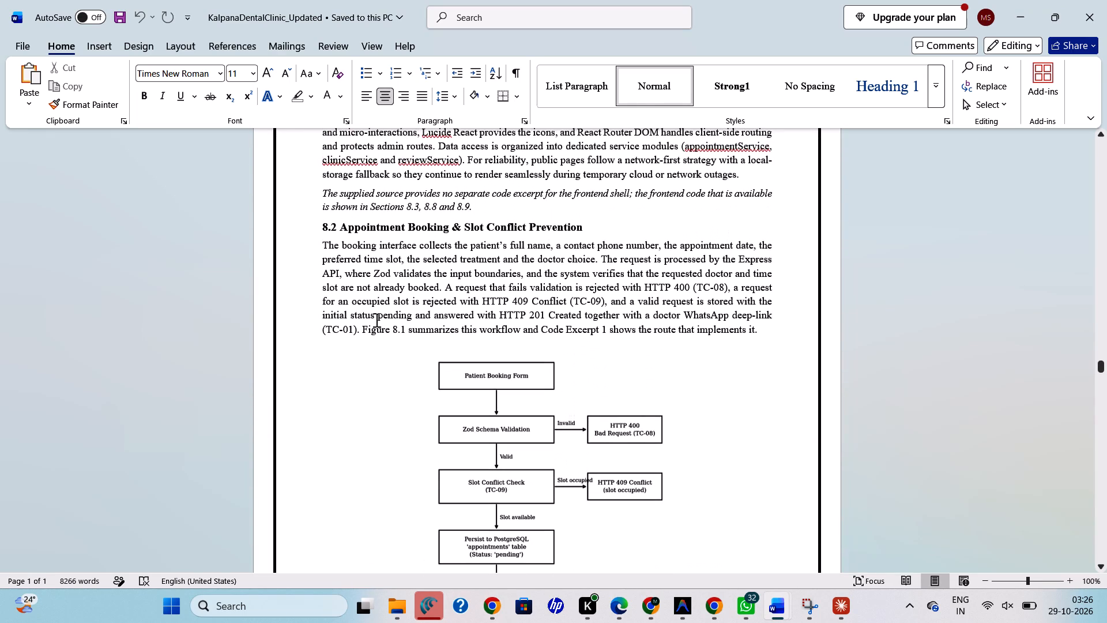
scroll(375, 320, down, 2)
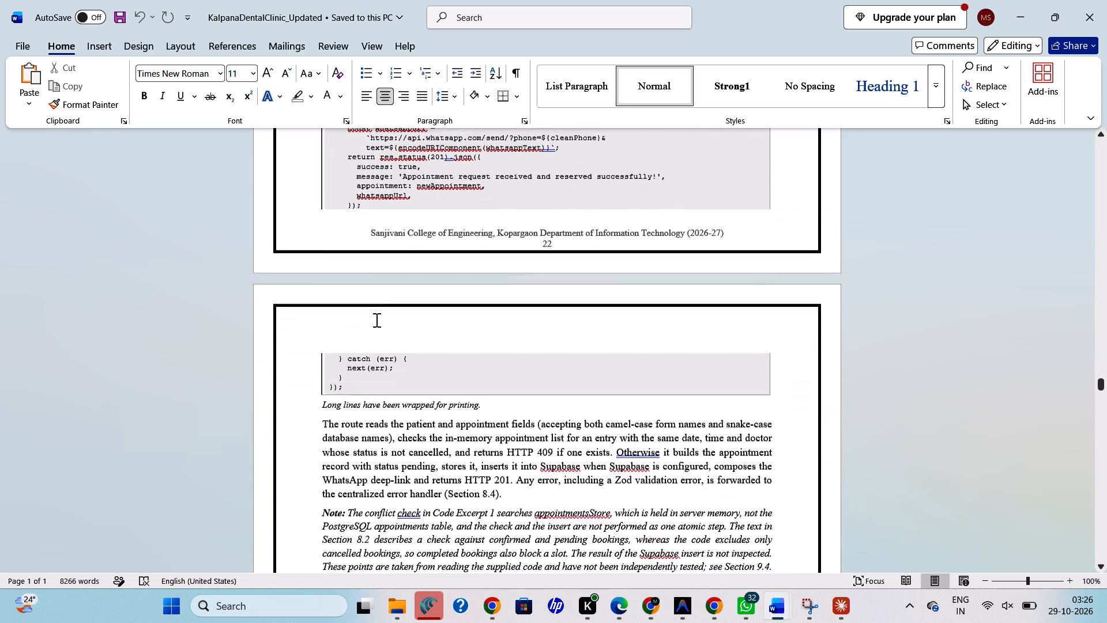
scroll(375, 320, down, 1)
scroll(375, 320, up, 1)
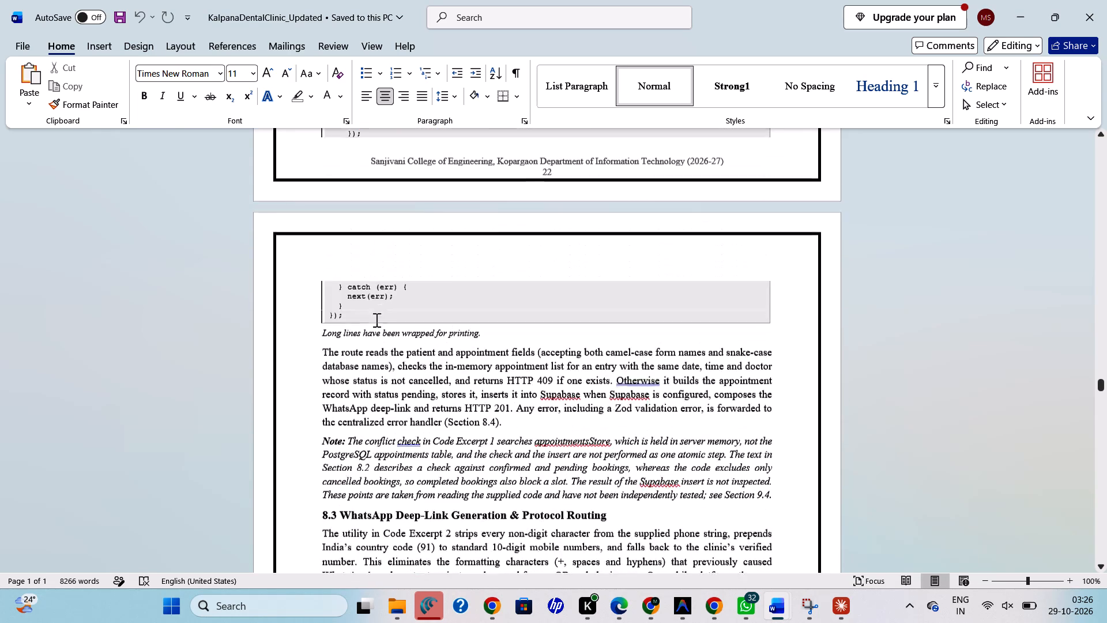
scroll(375, 320, up, 2)
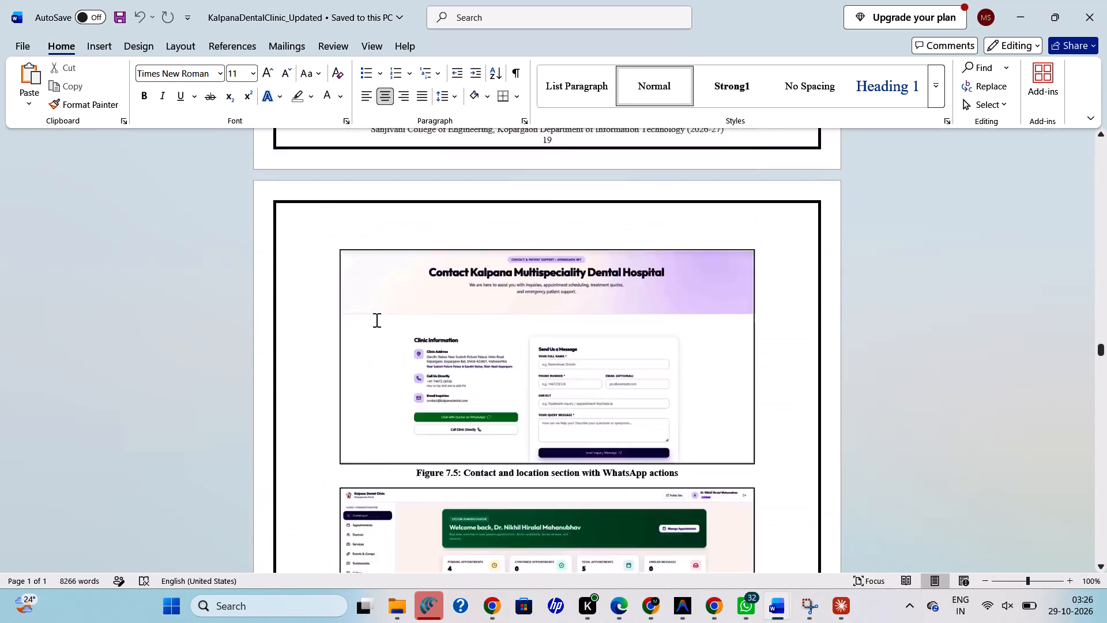
scroll(375, 320, up, 1)
scroll(375, 320, down, 3)
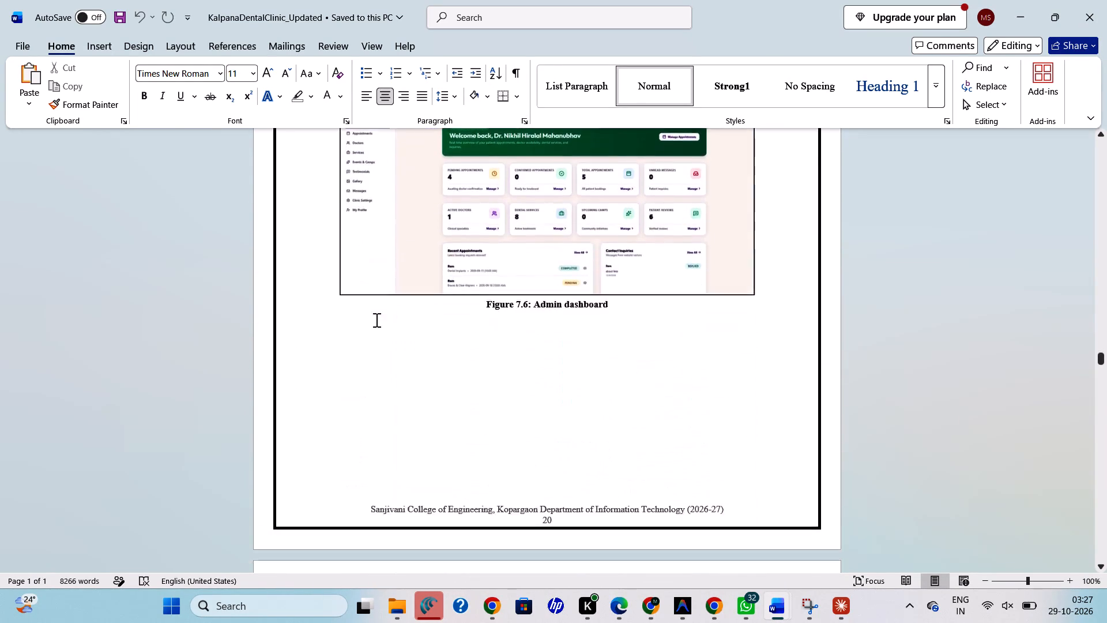
scroll(375, 320, down, 1)
scroll(375, 320, up, 1)
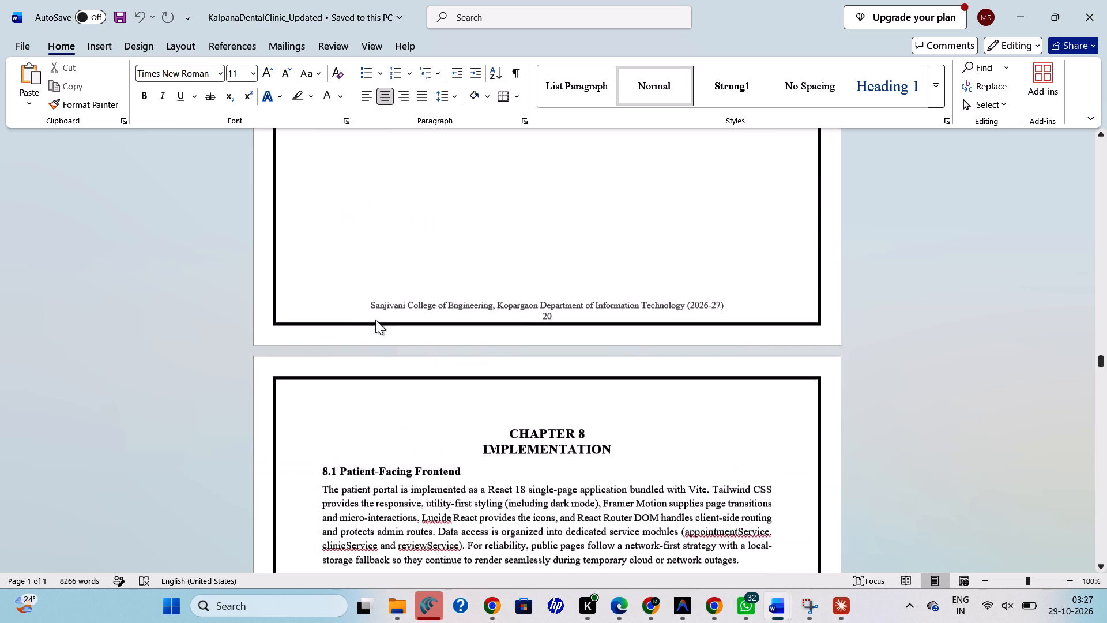
scroll(375, 320, down, 1)
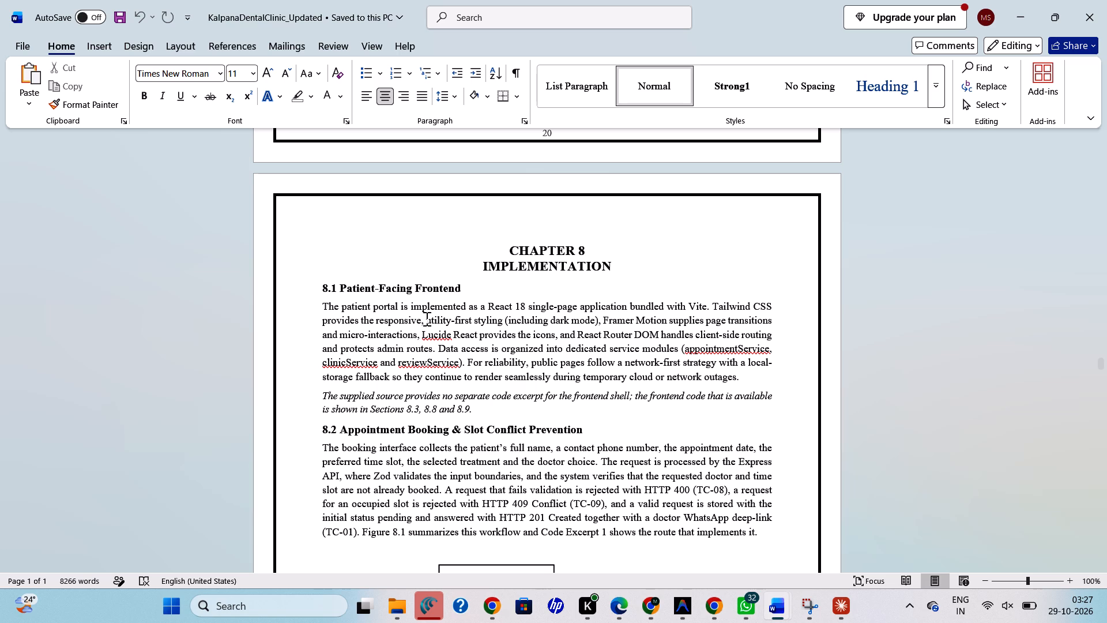
Review the Chapter 8 sections and code excerpts through to the end of section 8.10 Deployment & CI/CD Pipeline.
scroll(426, 318, down, 2)
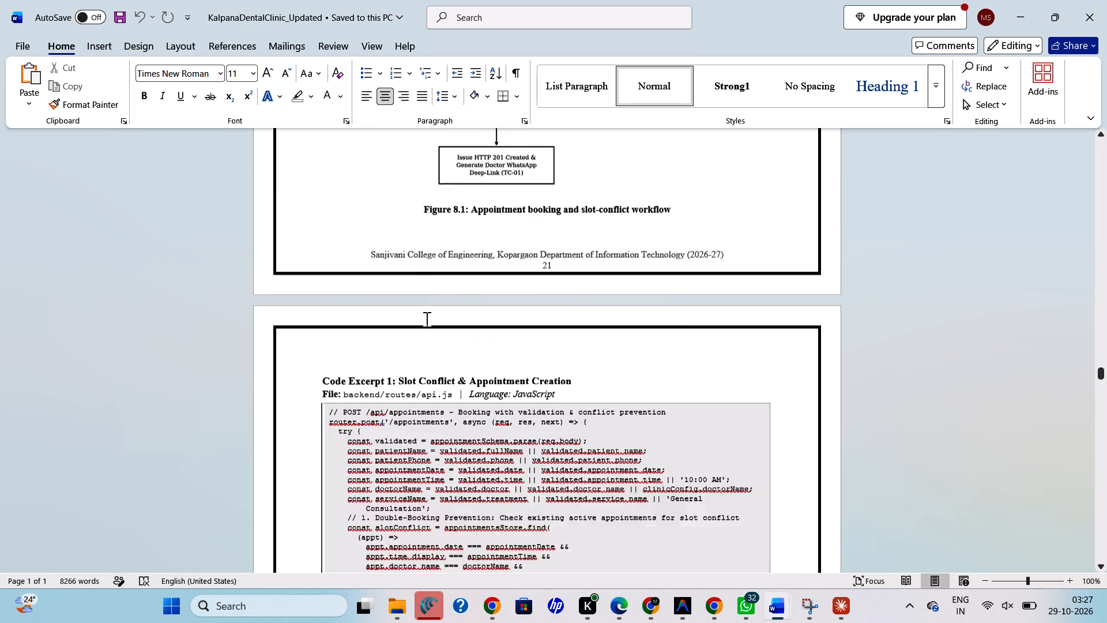
scroll(426, 318, down, 2)
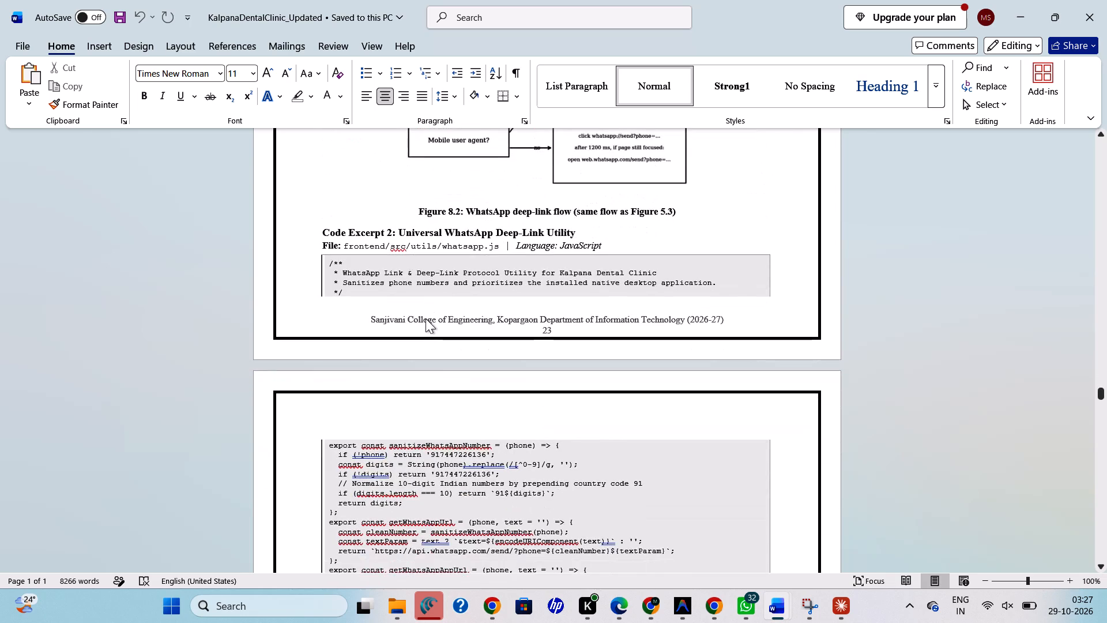
scroll(426, 318, down, 2)
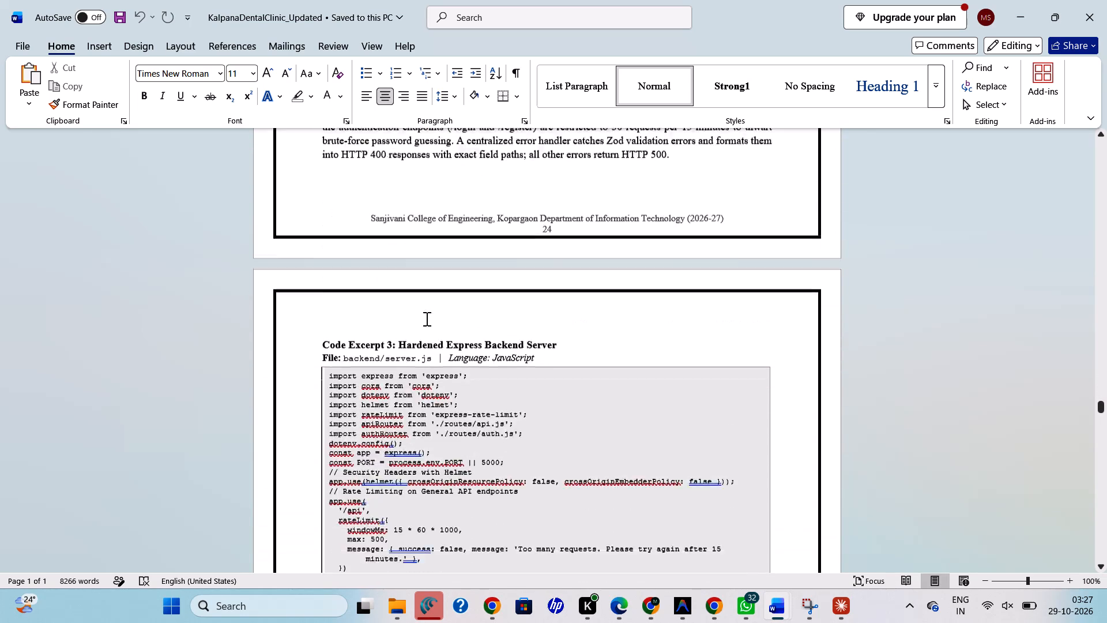
scroll(426, 318, down, 3)
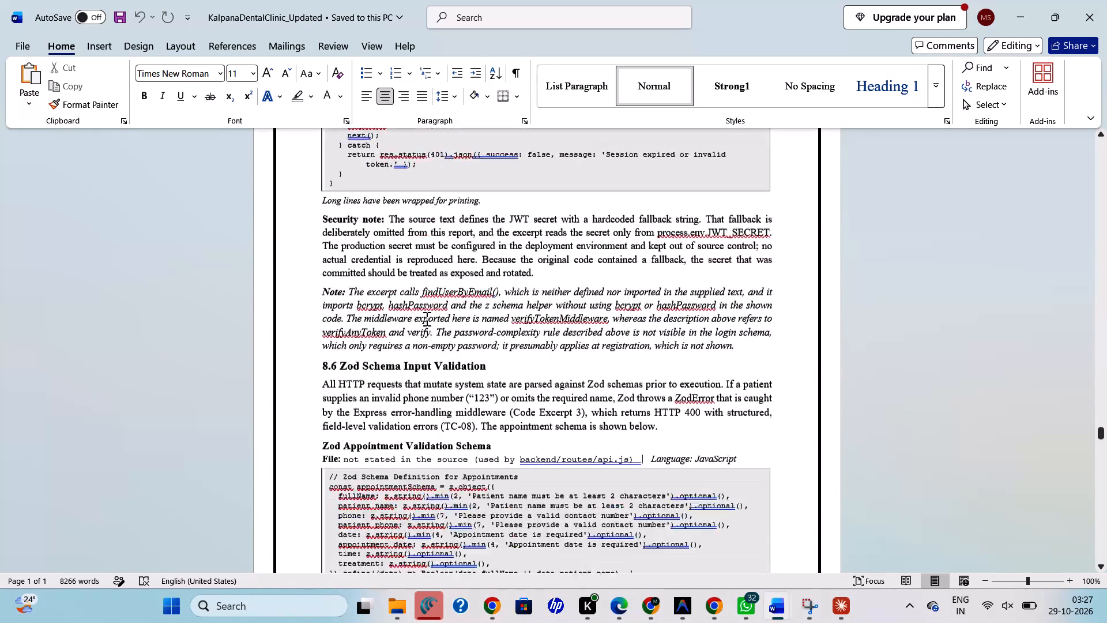
scroll(426, 318, down, 1)
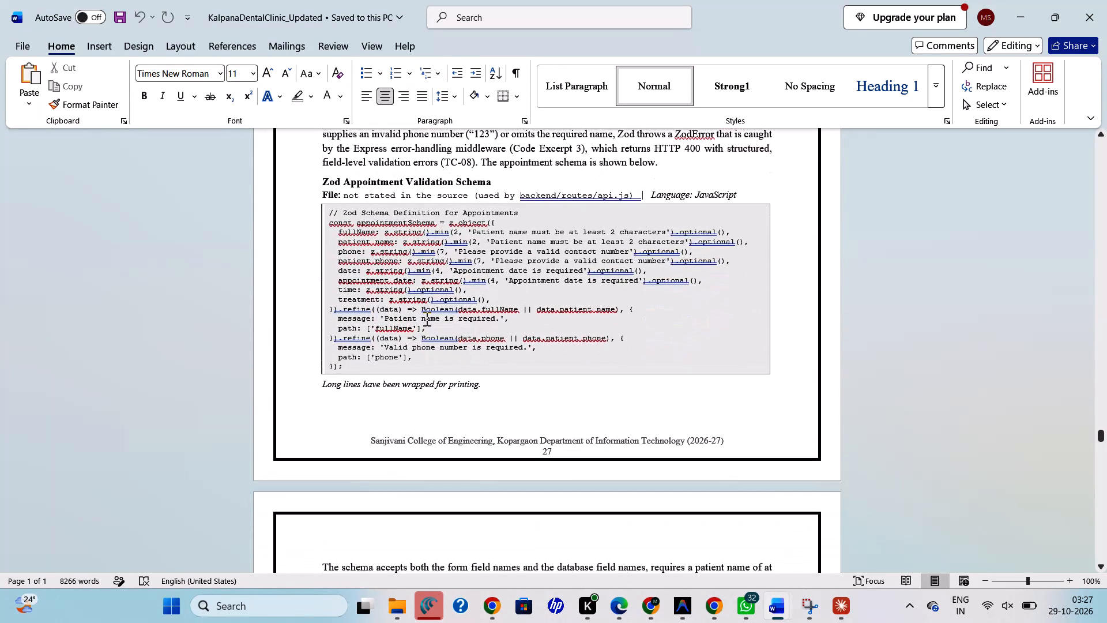
scroll(426, 318, down, 2)
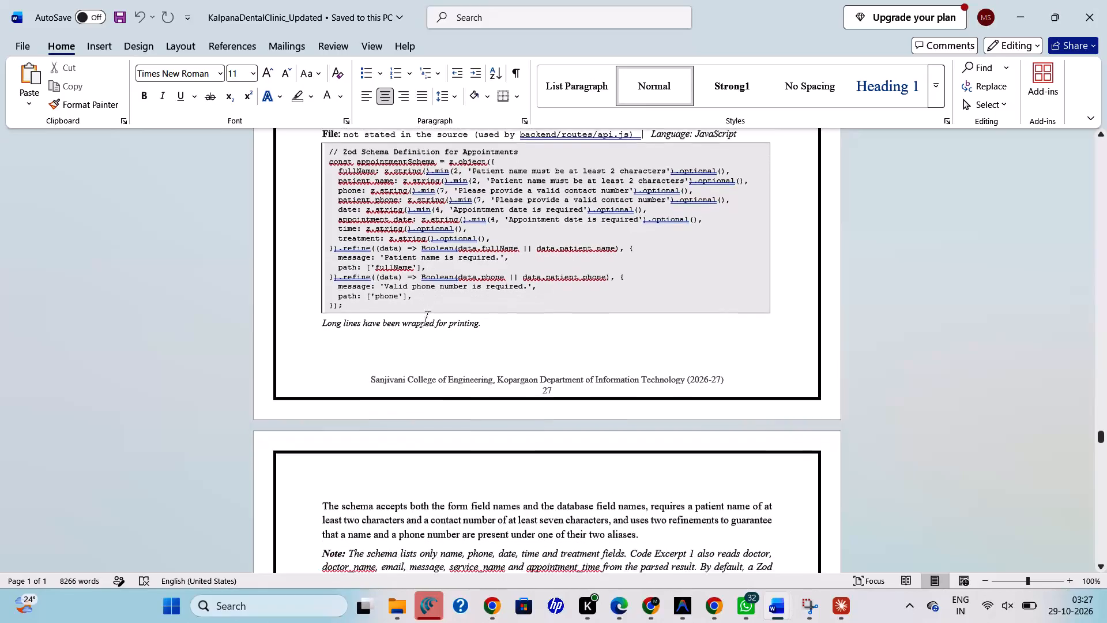
scroll(426, 318, down, 2)
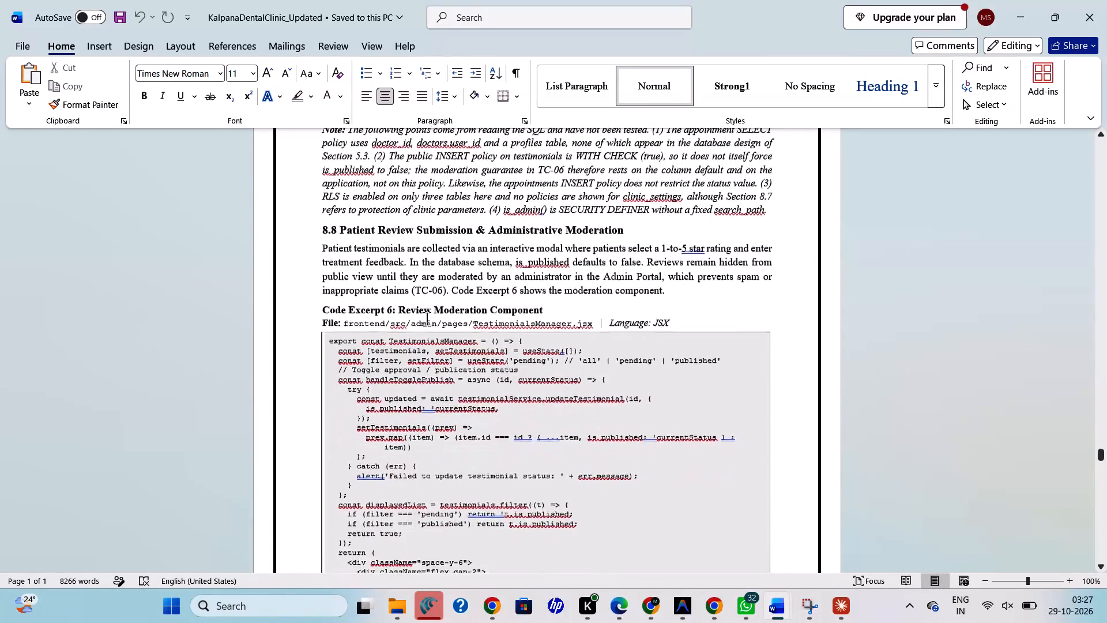
scroll(426, 318, down, 3)
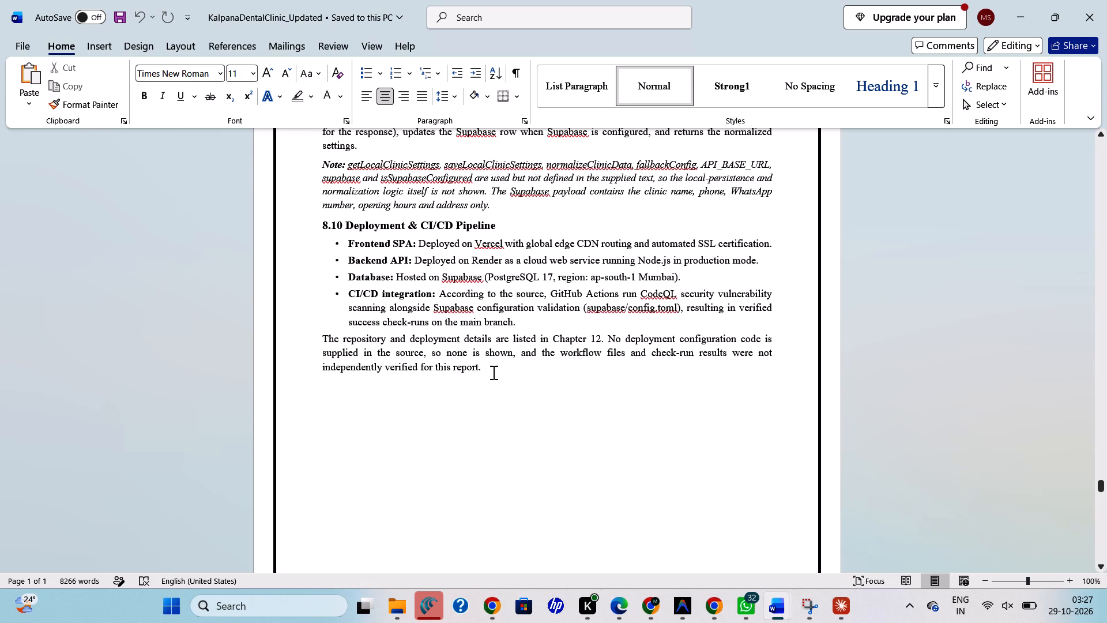
Copy the Chapter 8 content from the 8.1 Patient-Facing Frontend heading through the end of section 8.10 Deployment & CI/CD Pipeline.
click(492, 372)
click(446, 408)
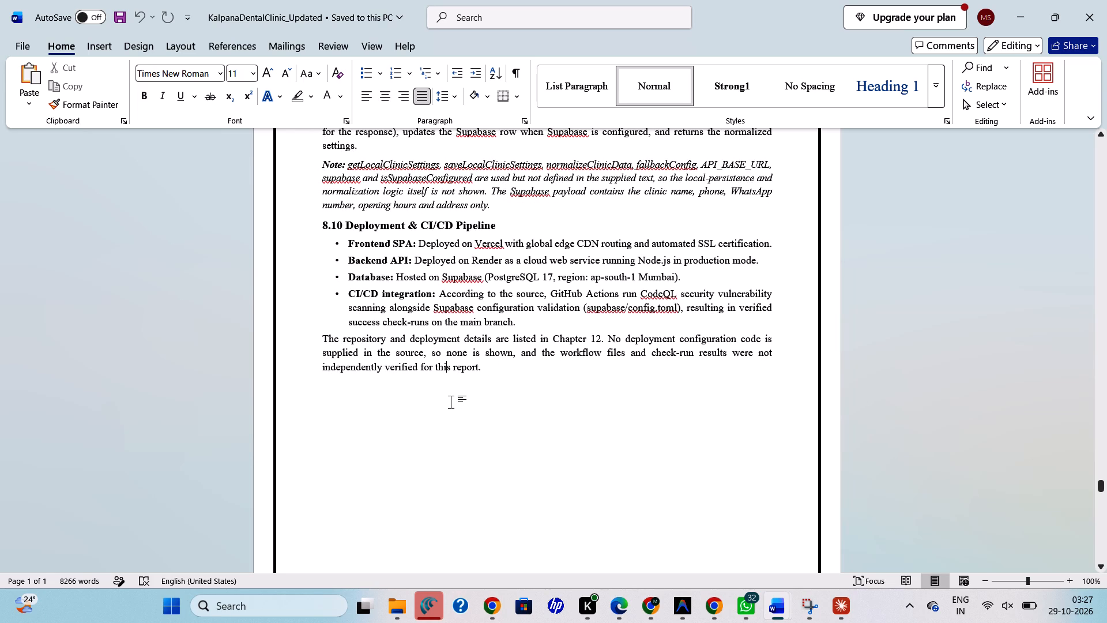
click(494, 374)
drag(494, 374, 225, 265)
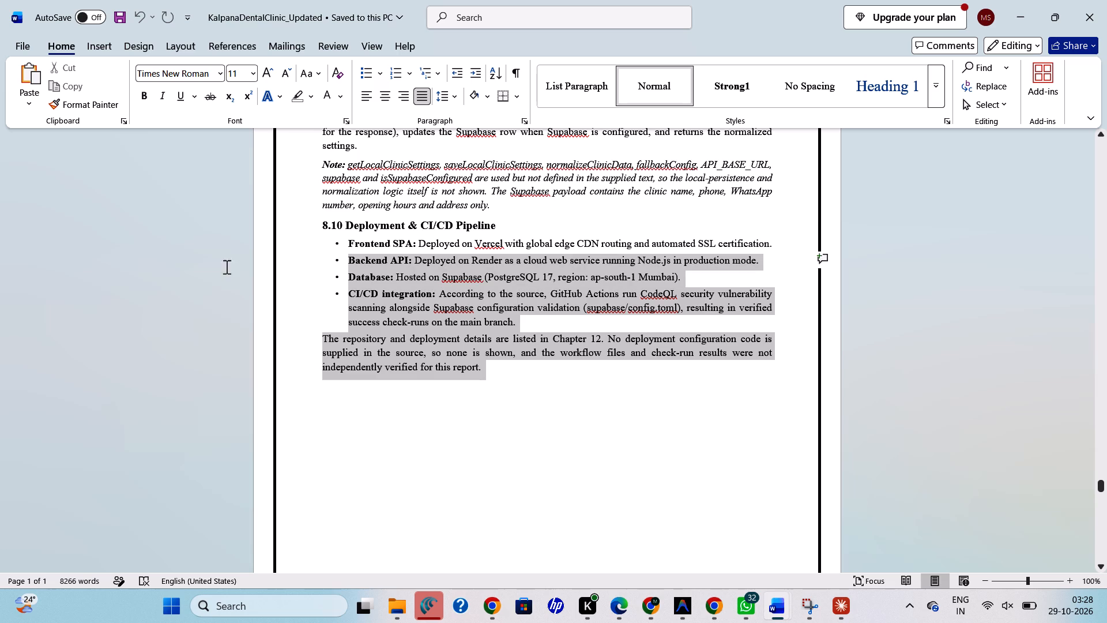
drag(225, 265, 330, 419)
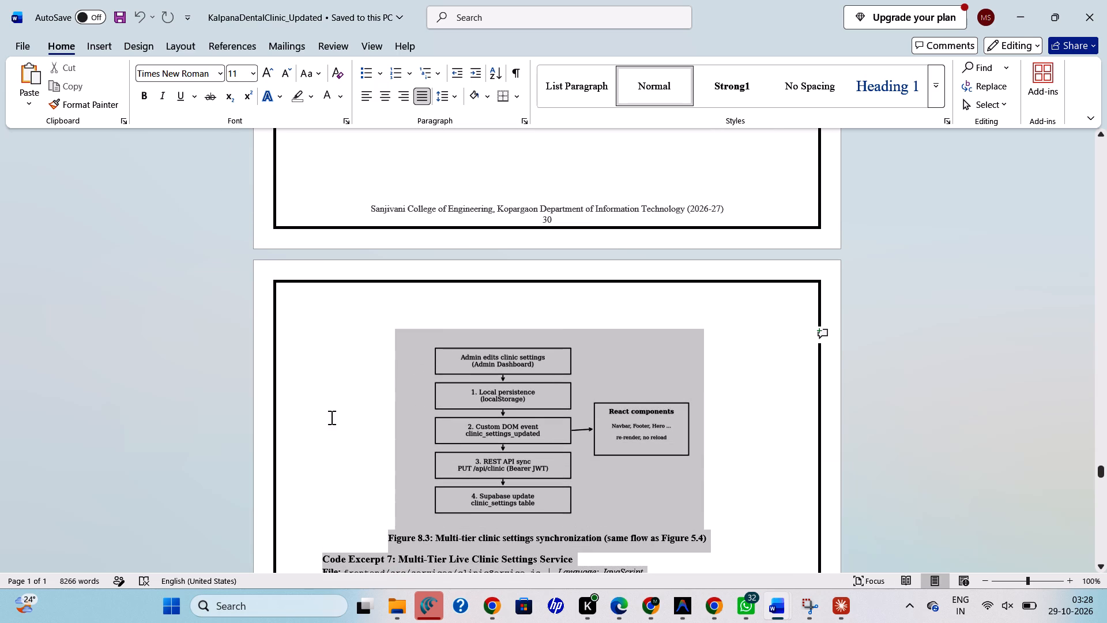
drag(330, 419, 300, 174)
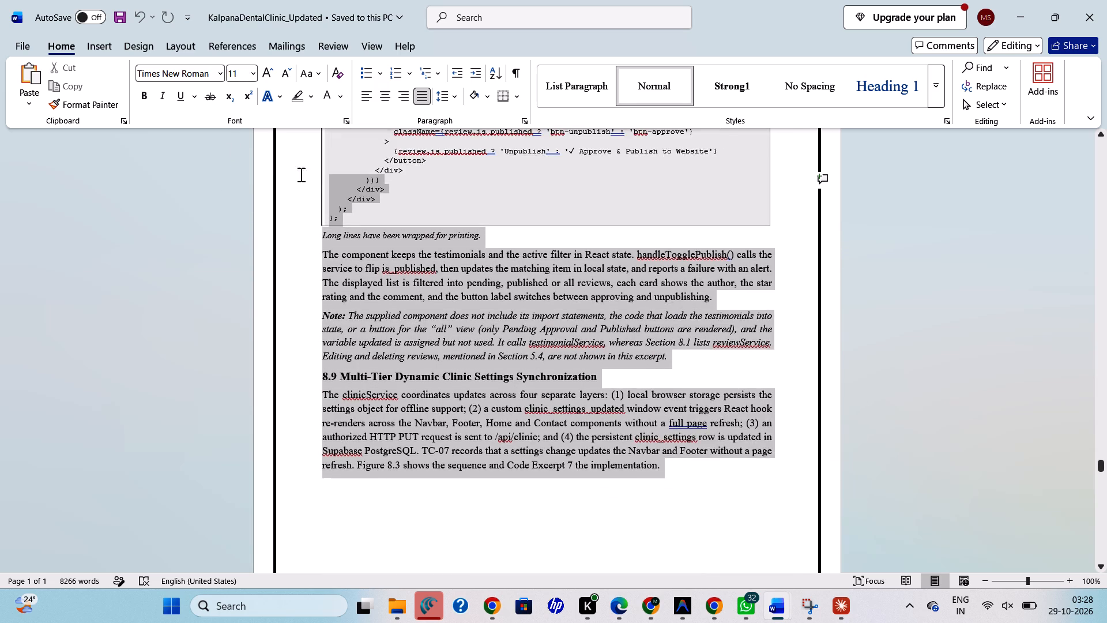
drag(300, 174, 326, 62)
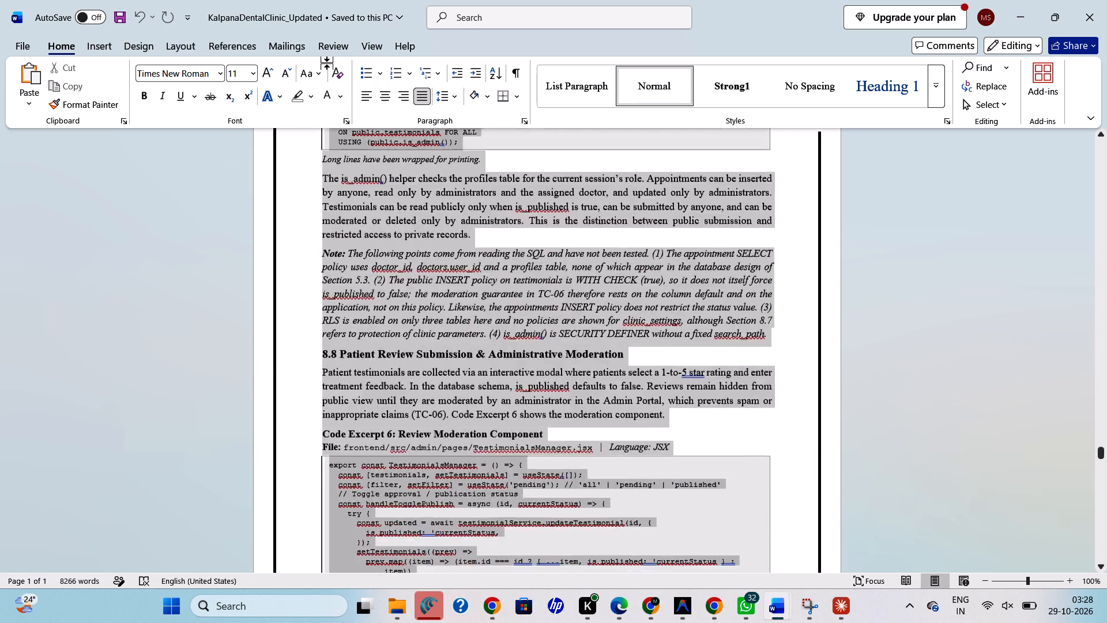
drag(326, 62, 320, 185)
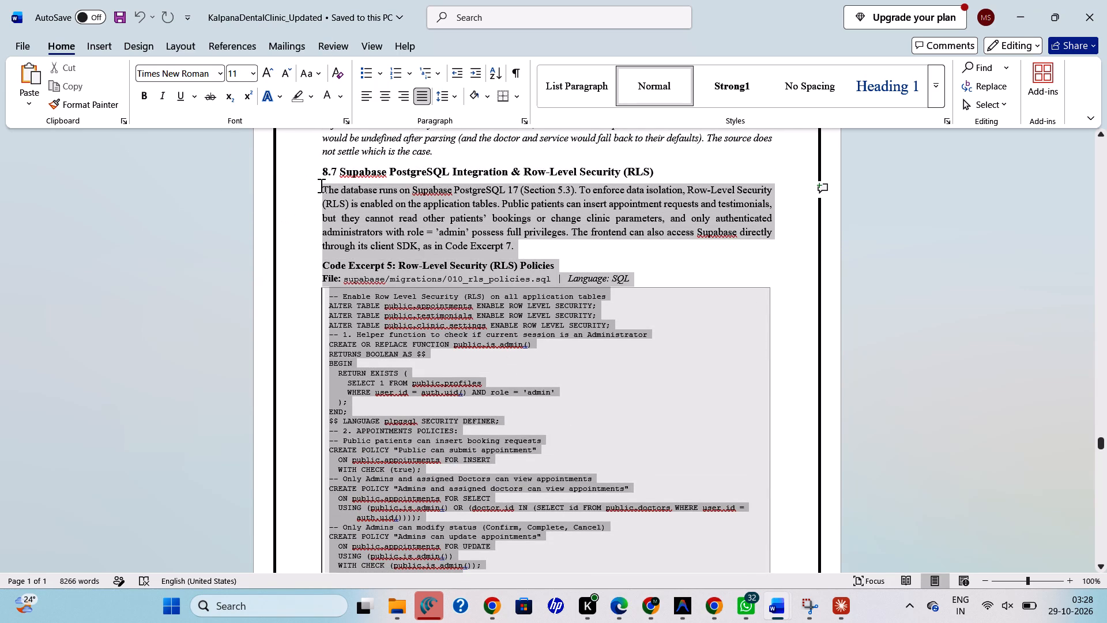
drag(320, 185, 329, 124)
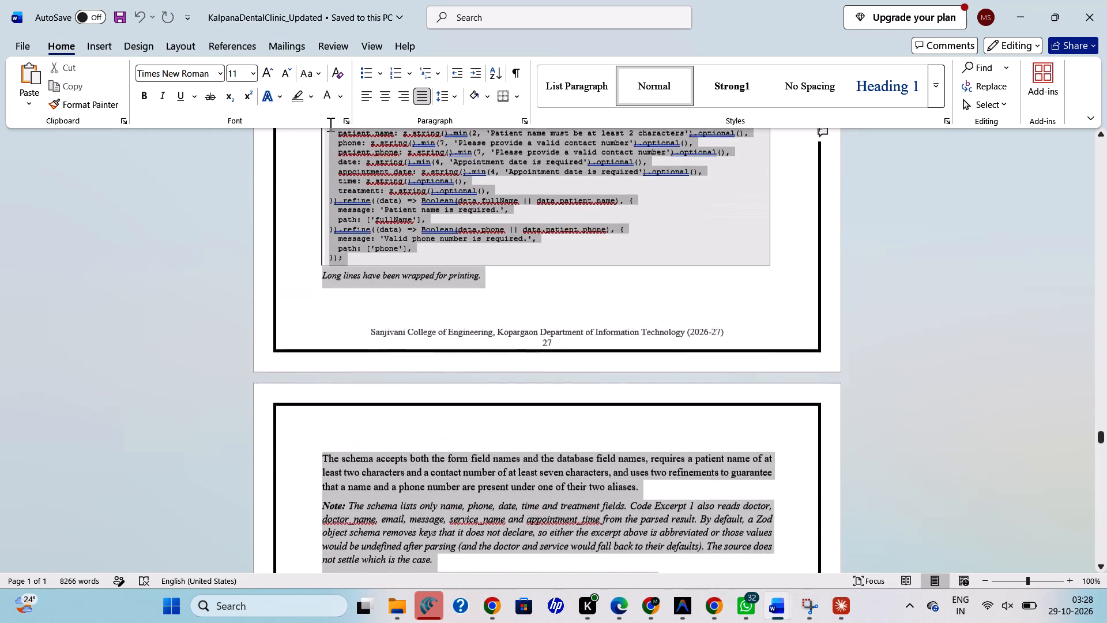
drag(329, 124, 285, 239)
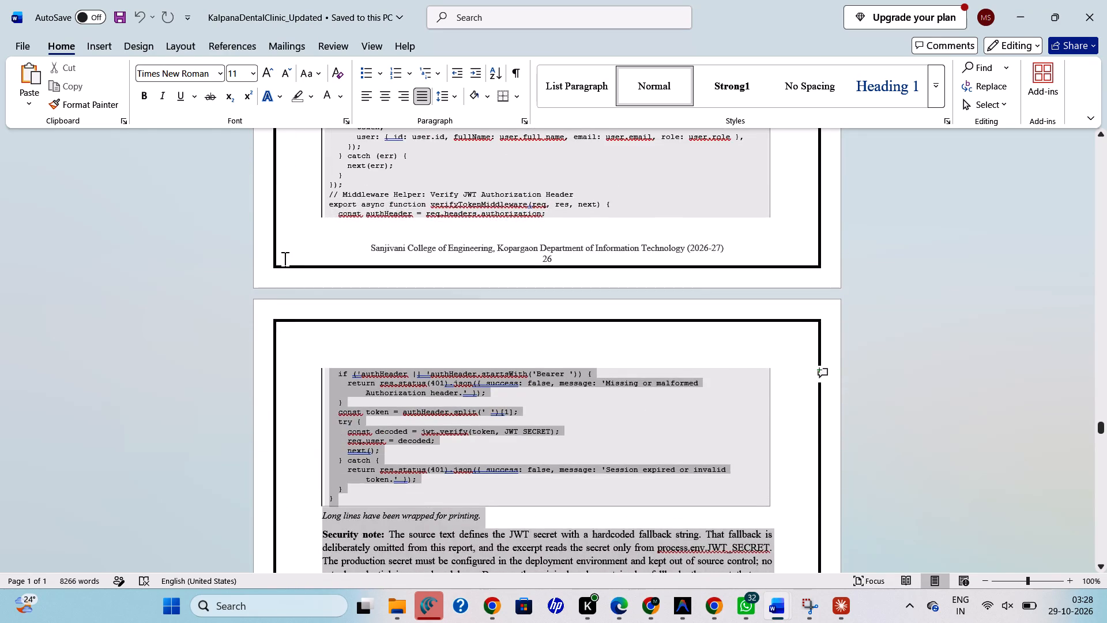
drag(285, 239, 339, 0)
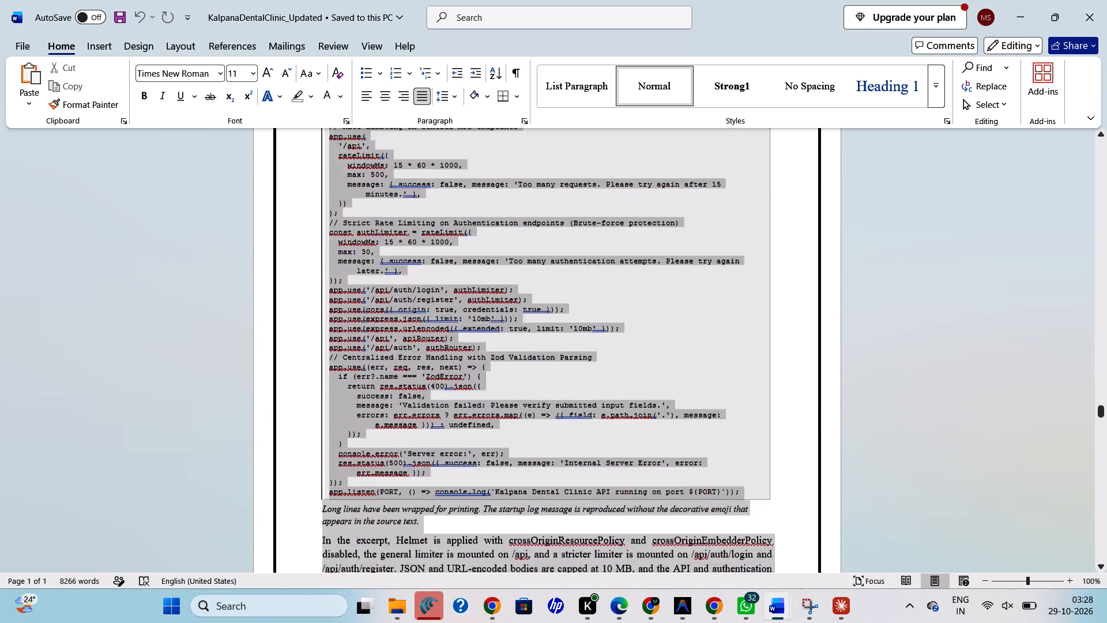
drag(339, 0, 289, 235)
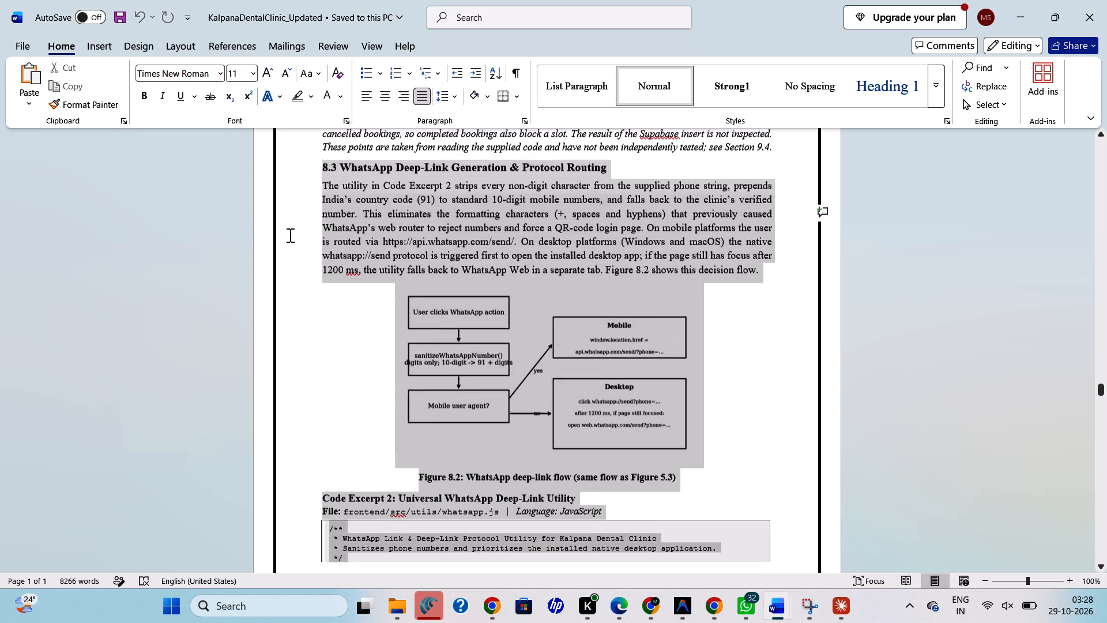
drag(289, 235, 307, 6)
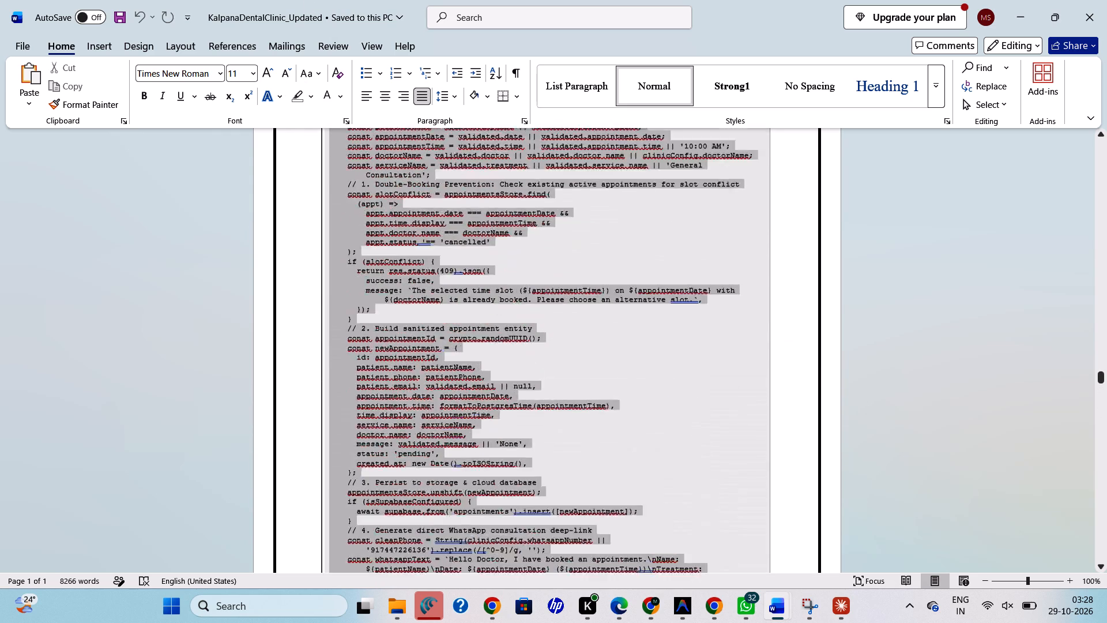
drag(307, 6, 281, 217)
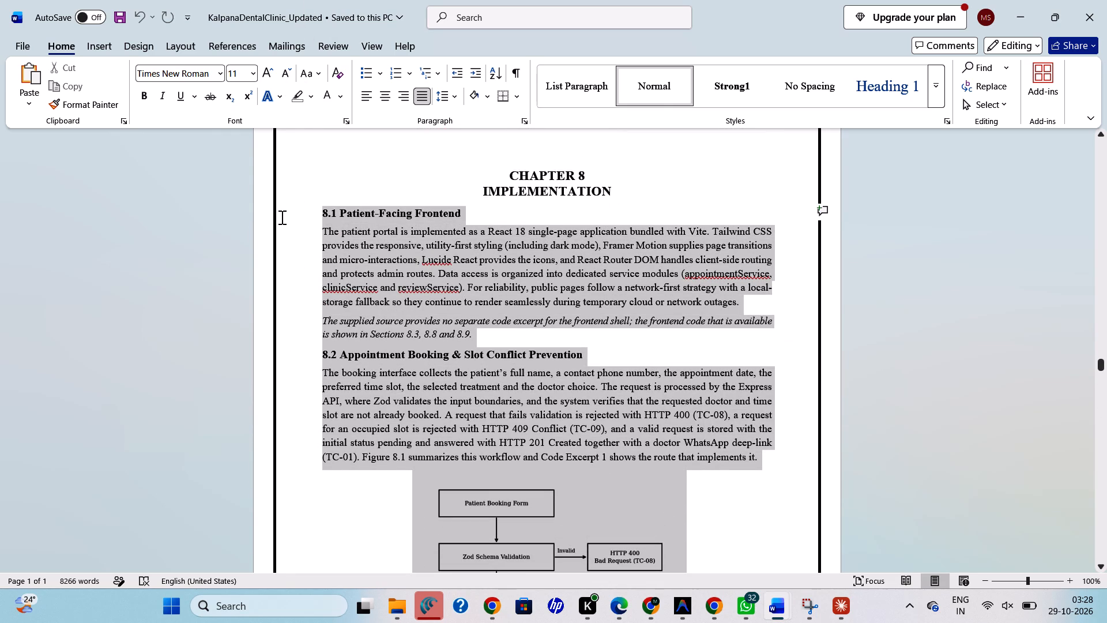
drag(281, 217, 281, 216)
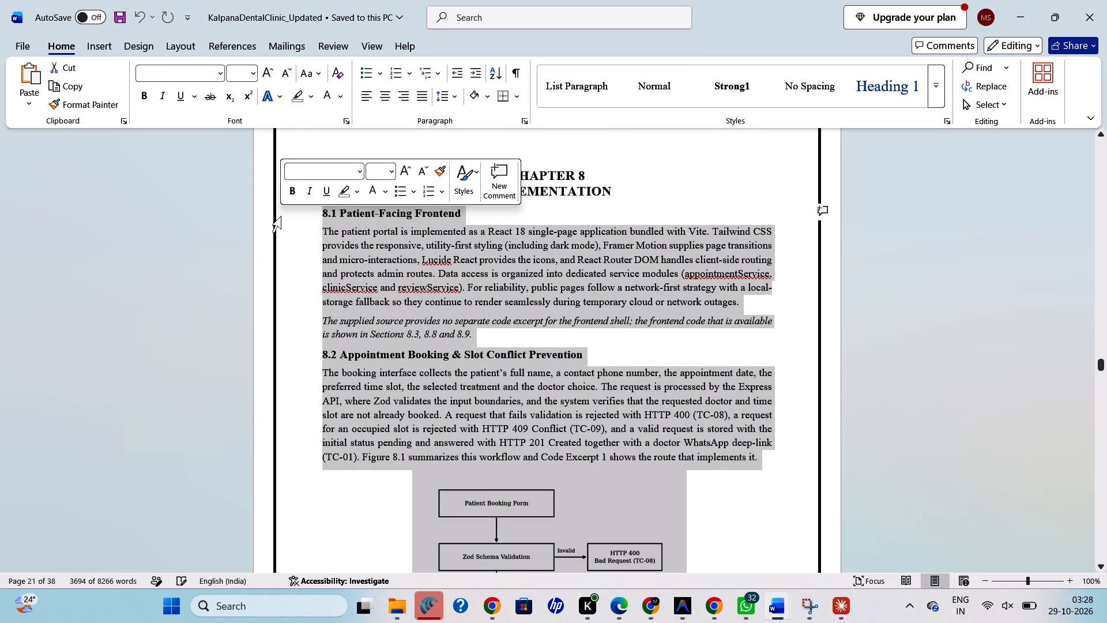
key(ctrl+c)
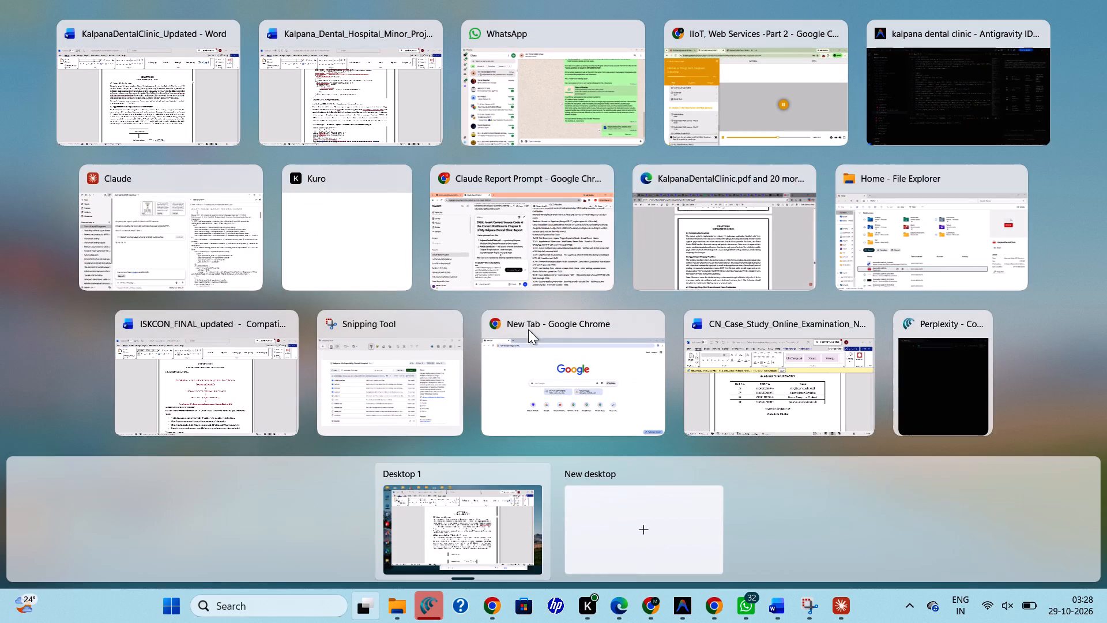
In the Kalpana_Dental_Hospital_Minor_Project_Report document, replace the Chapter 8 content from heading 8.1 through the end of 8.10 Deployment with the copied content.
click(394, 107)
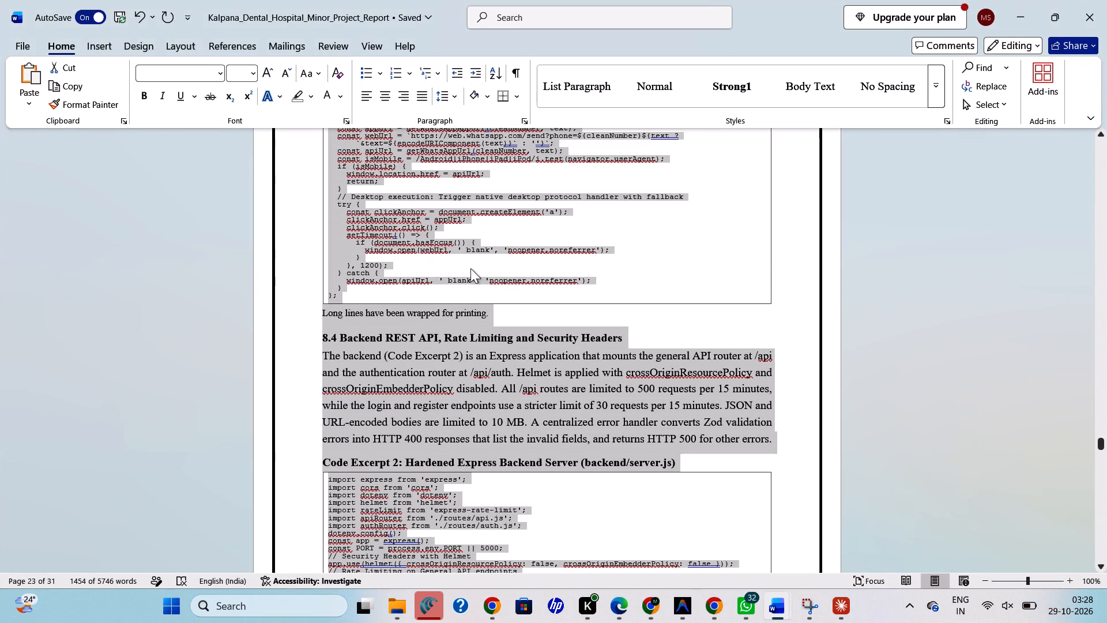
click(373, 326)
scroll(373, 326, up, 2)
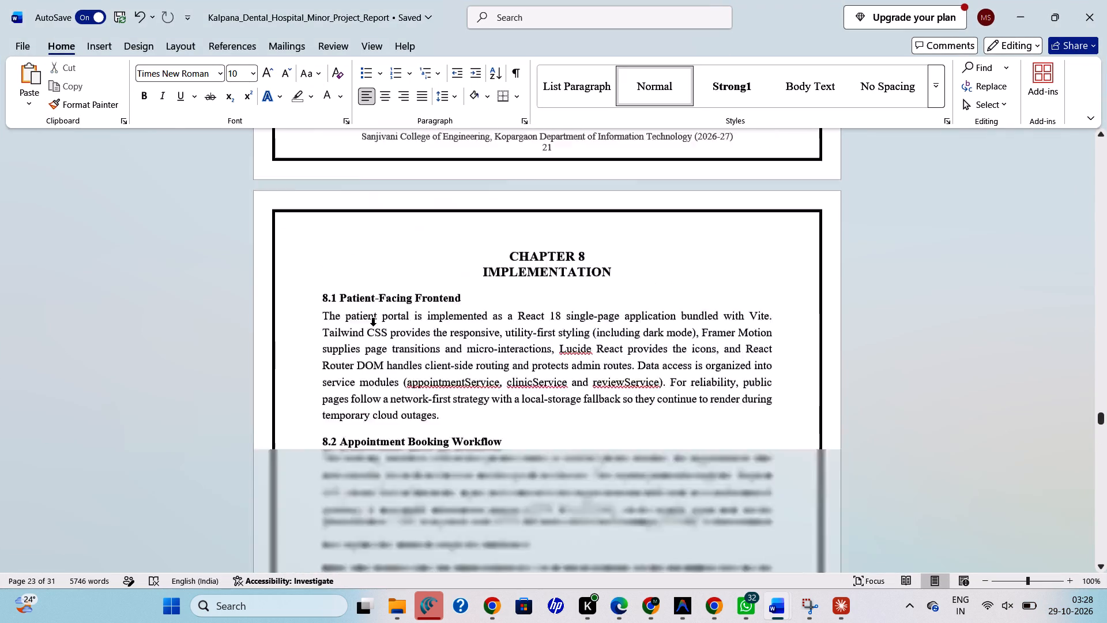
scroll(373, 326, down, 1)
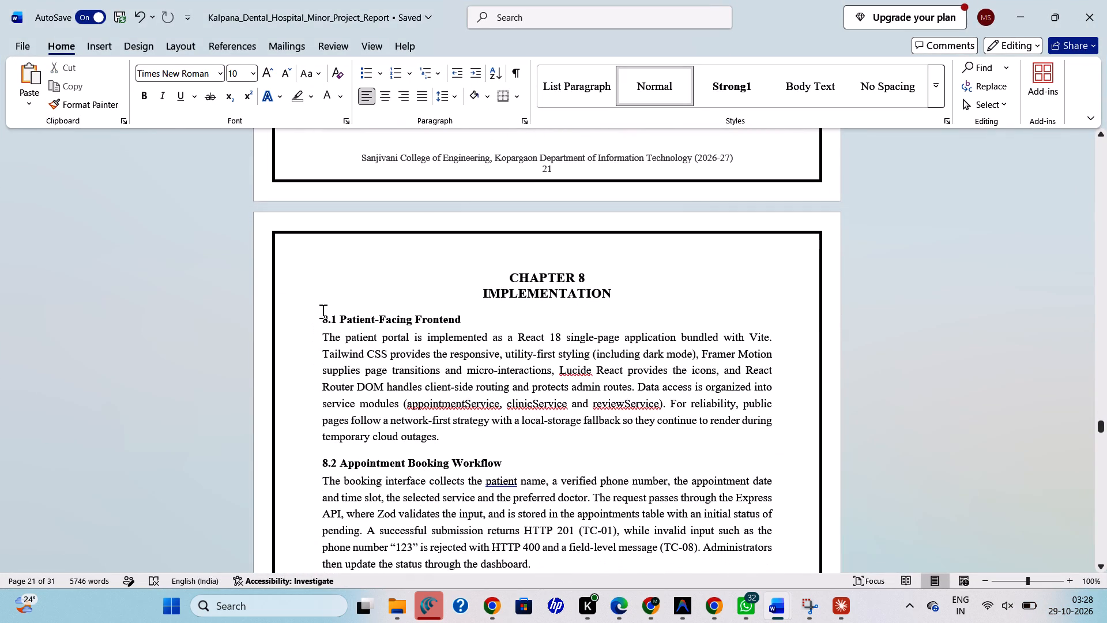
drag(320, 314, 445, 566)
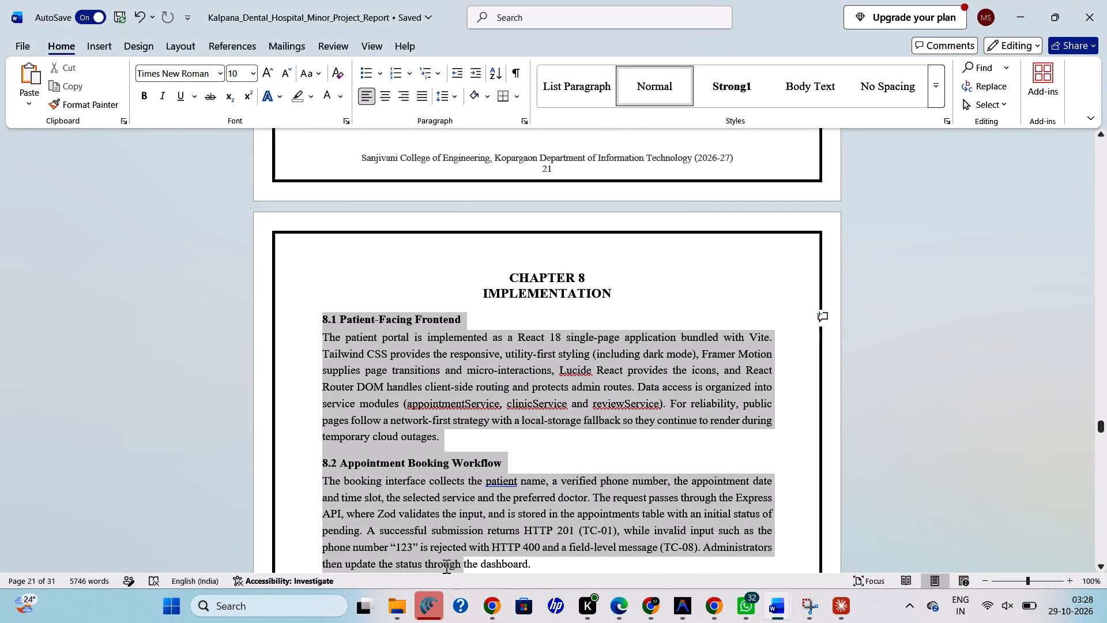
drag(445, 566, 444, 622)
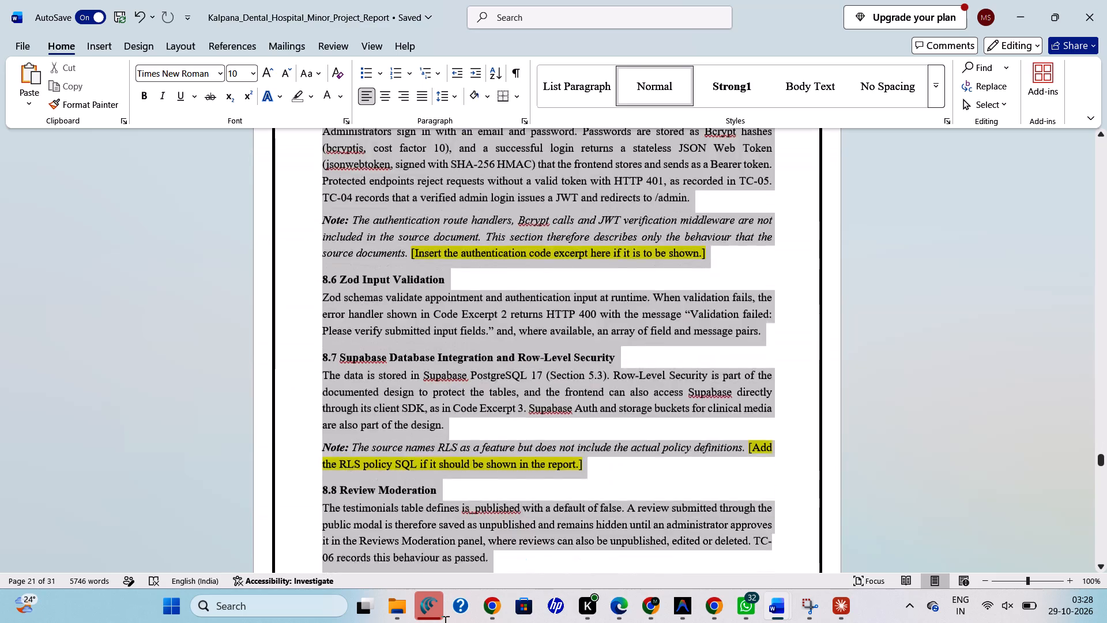
drag(444, 622, 453, 145)
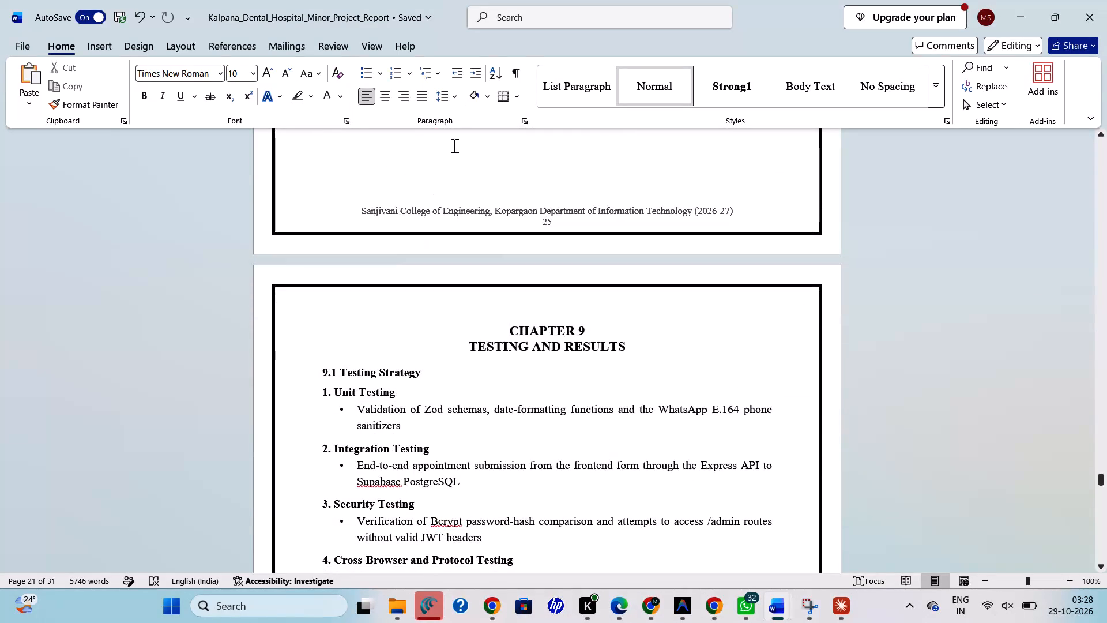
drag(453, 145, 641, 230)
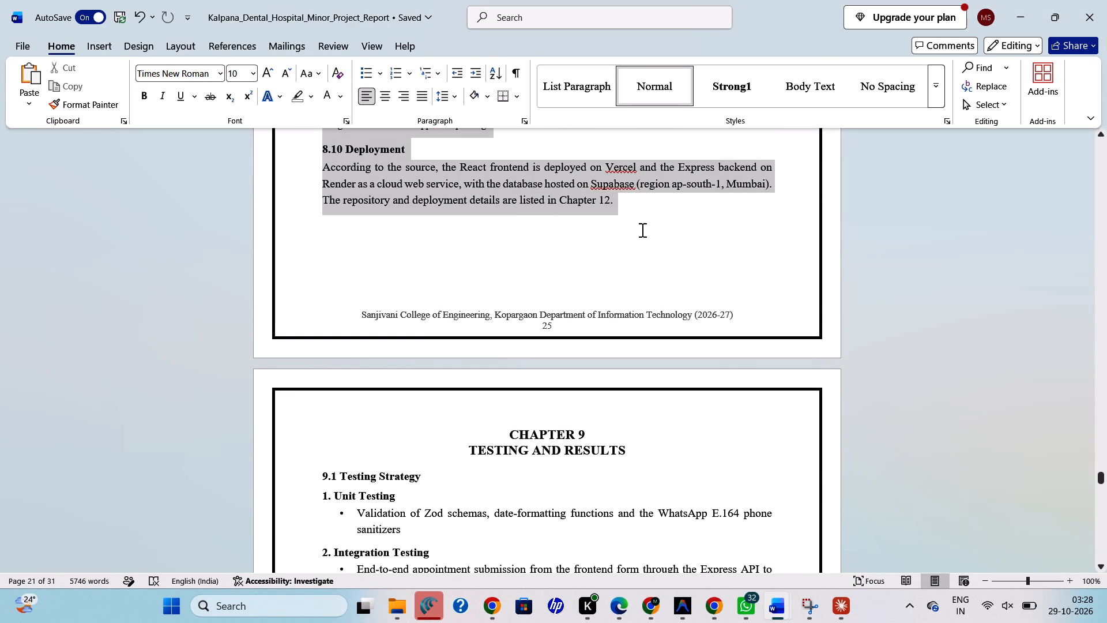
drag(641, 230, 642, 230)
key(ctrl+v)
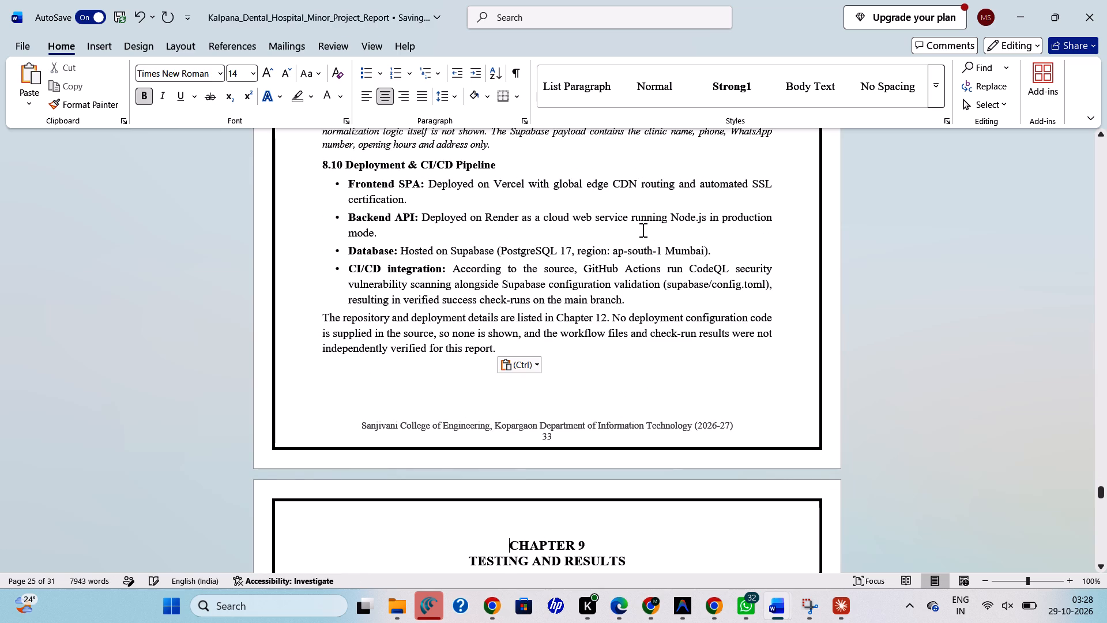
Examine the pasted Chapter 8 sections, code excerpts and workflow figures, including Figures 8.1 and 8.2, and how they sit on the pages.
scroll(605, 370, up, 1)
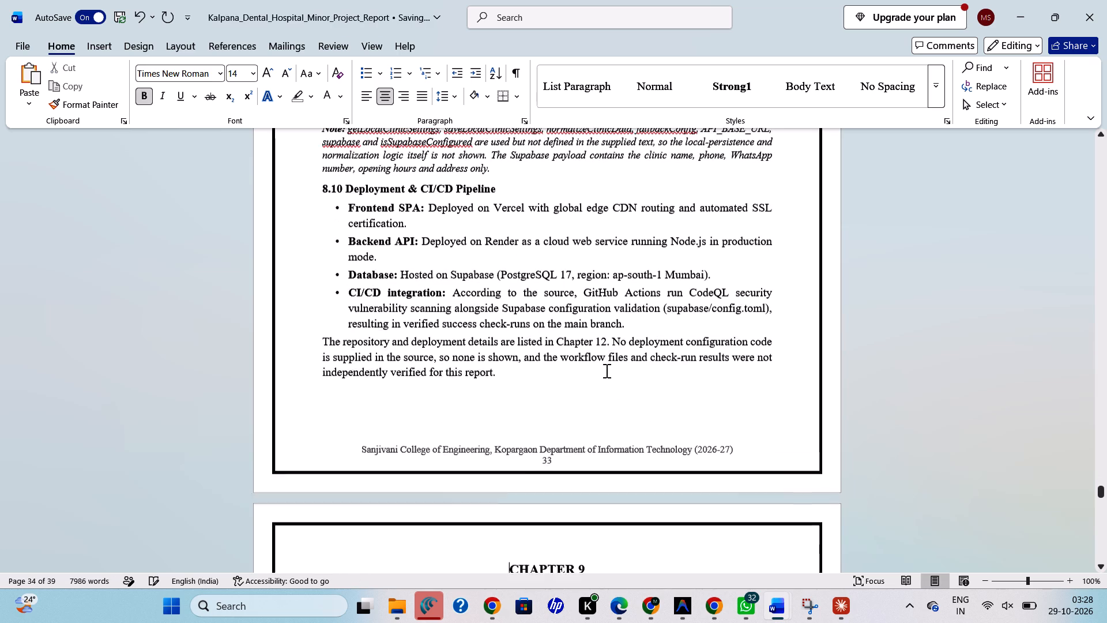
scroll(605, 370, up, 3)
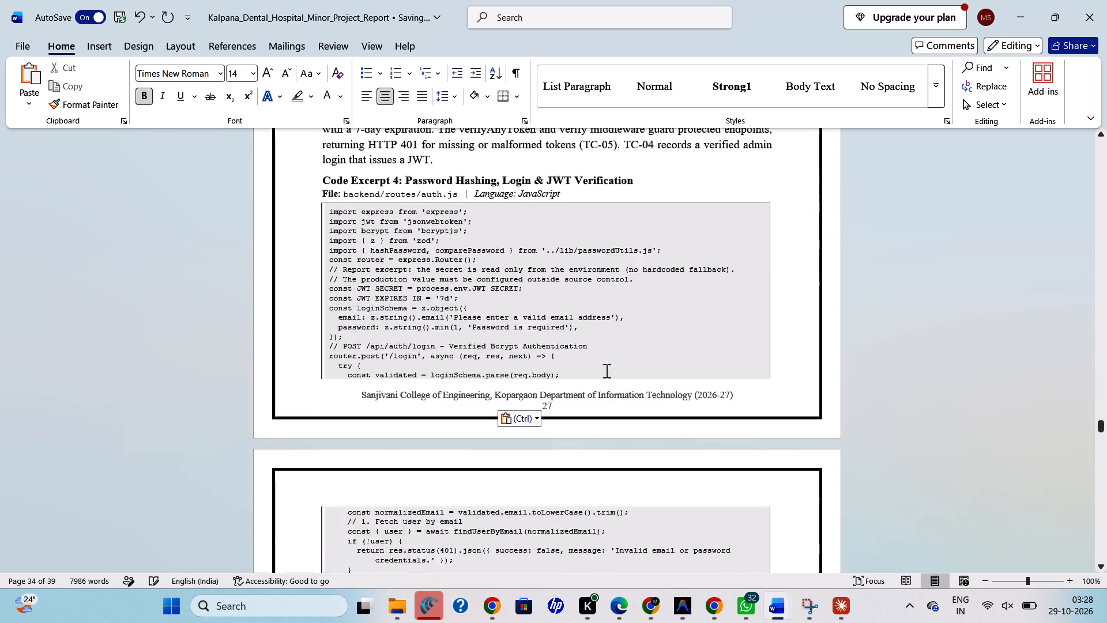
scroll(605, 370, up, 3)
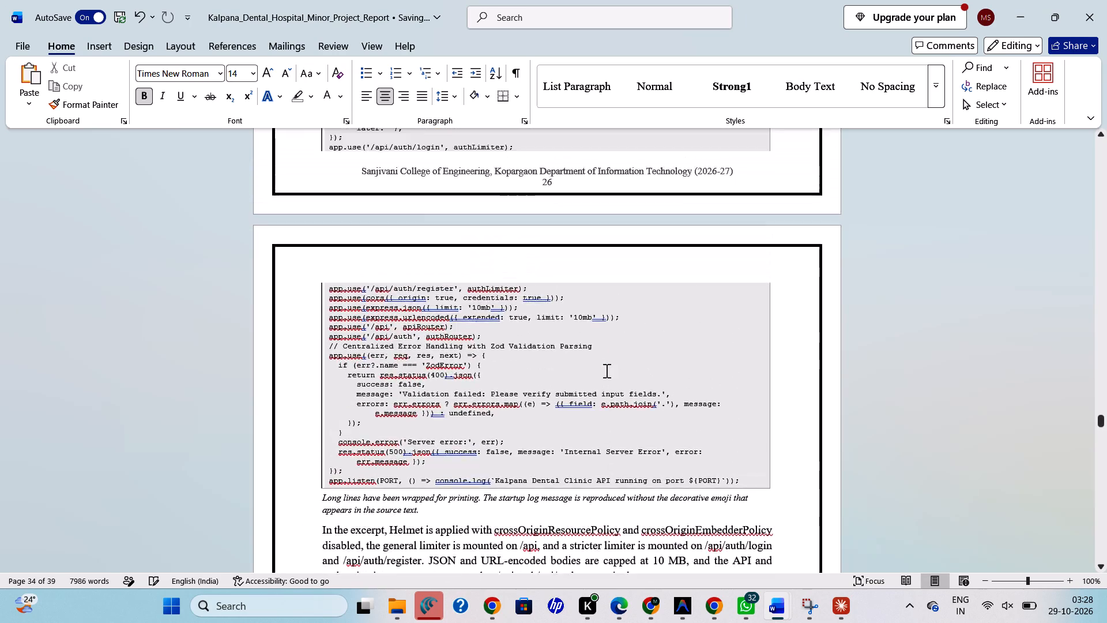
scroll(605, 370, up, 3)
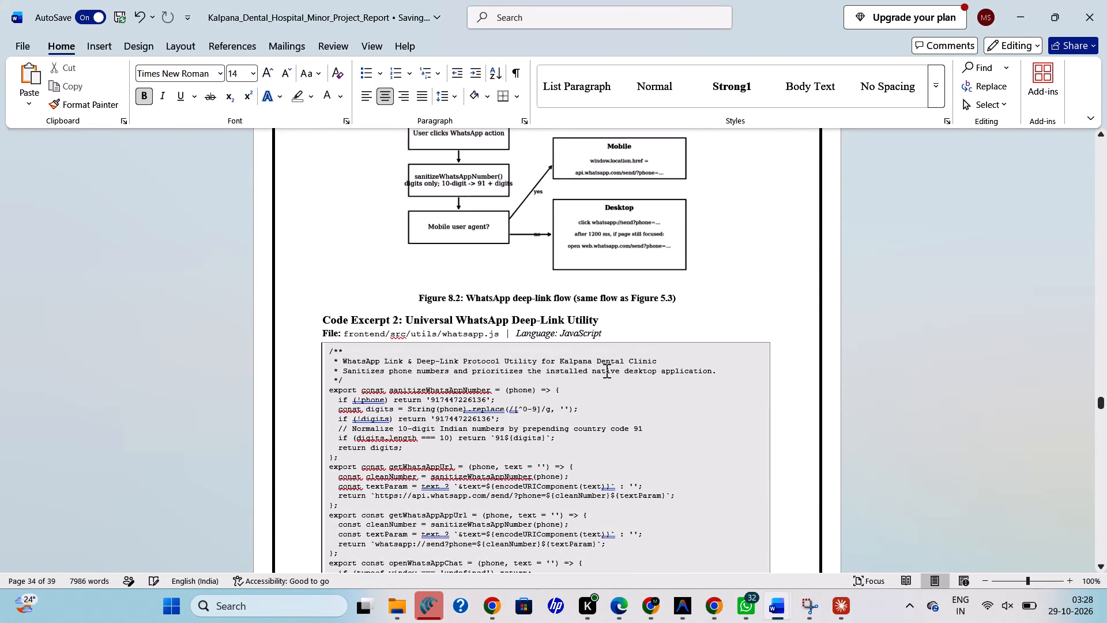
click(477, 183)
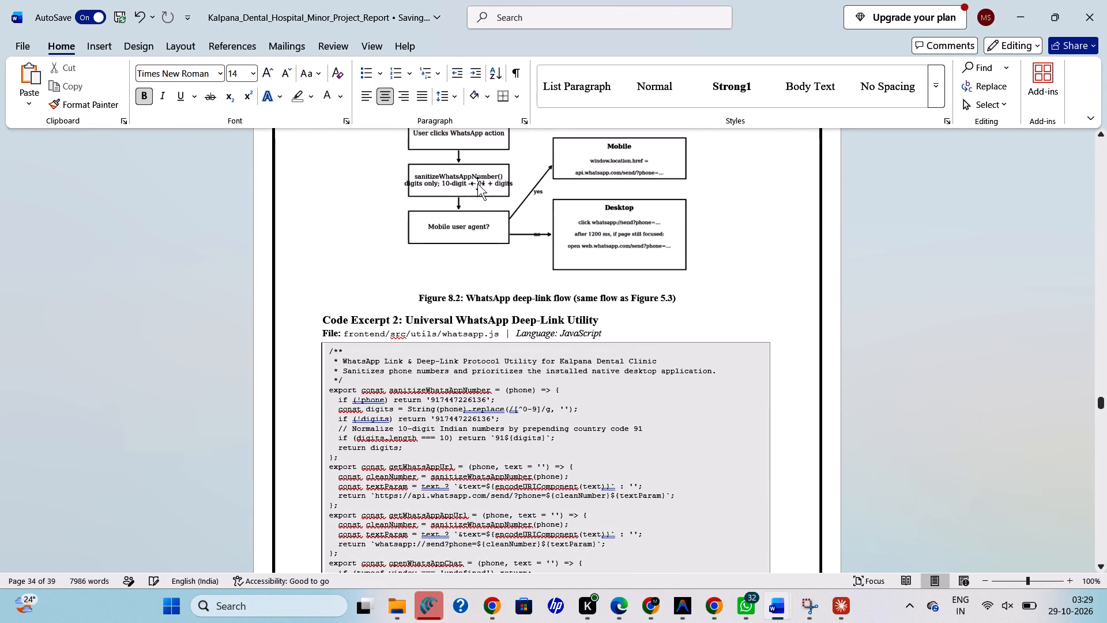
scroll(447, 219, up, 1)
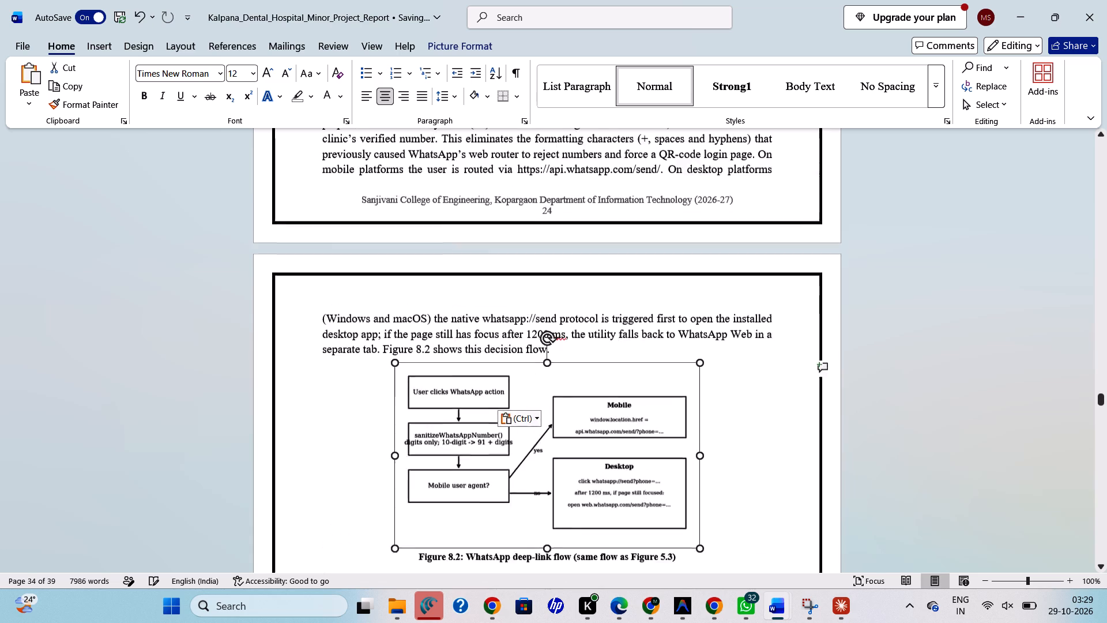
scroll(447, 219, up, 2)
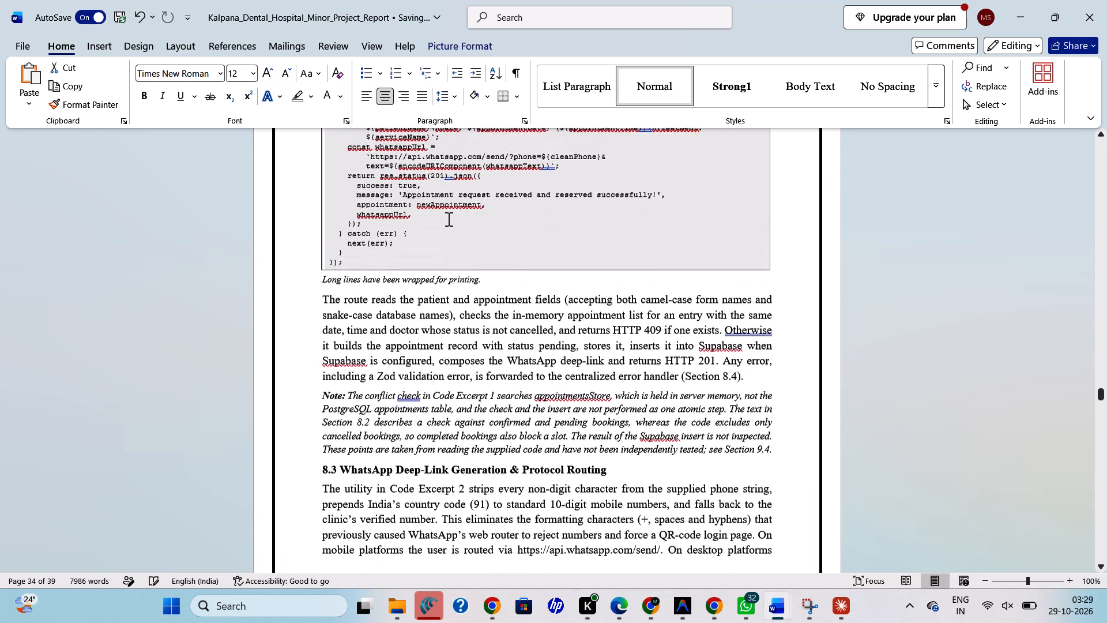
scroll(447, 219, up, 1)
scroll(447, 219, down, 1)
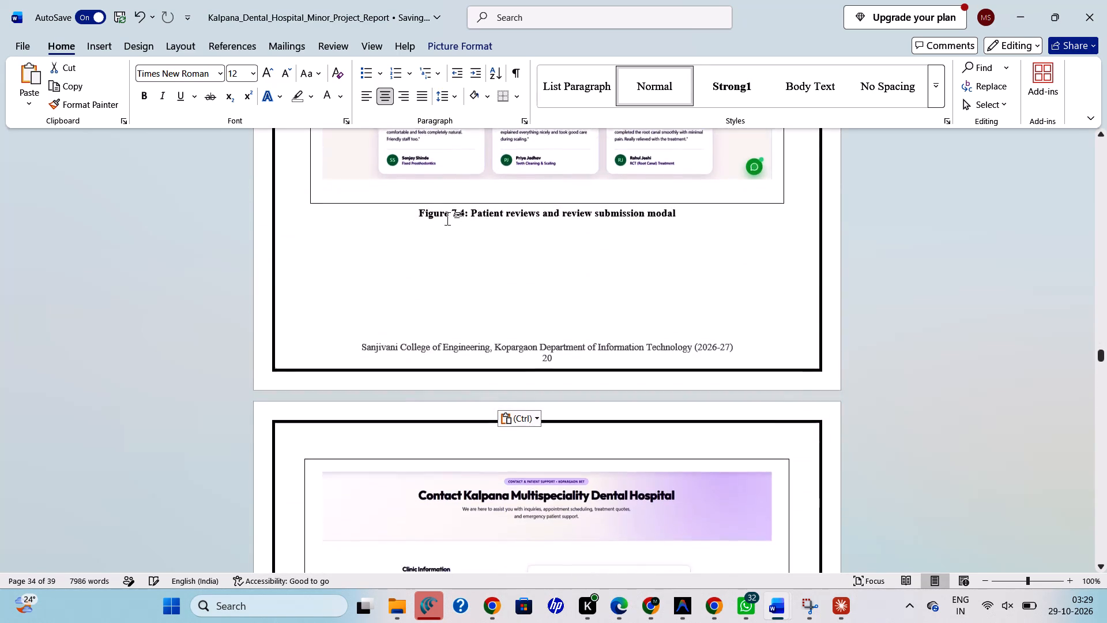
scroll(447, 219, down, 2)
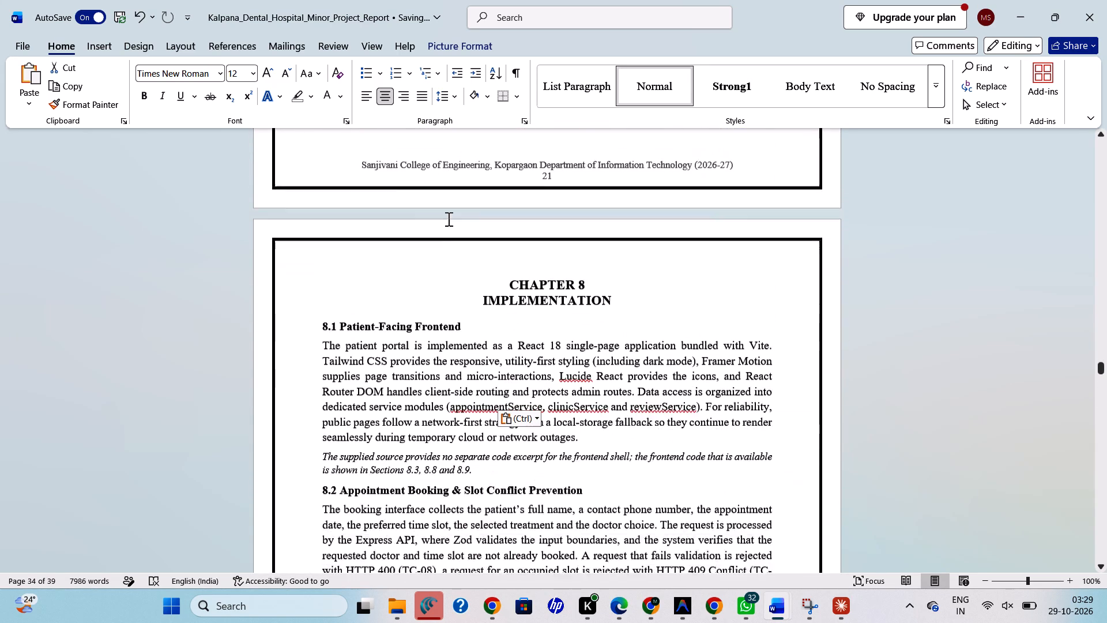
scroll(447, 219, down, 2)
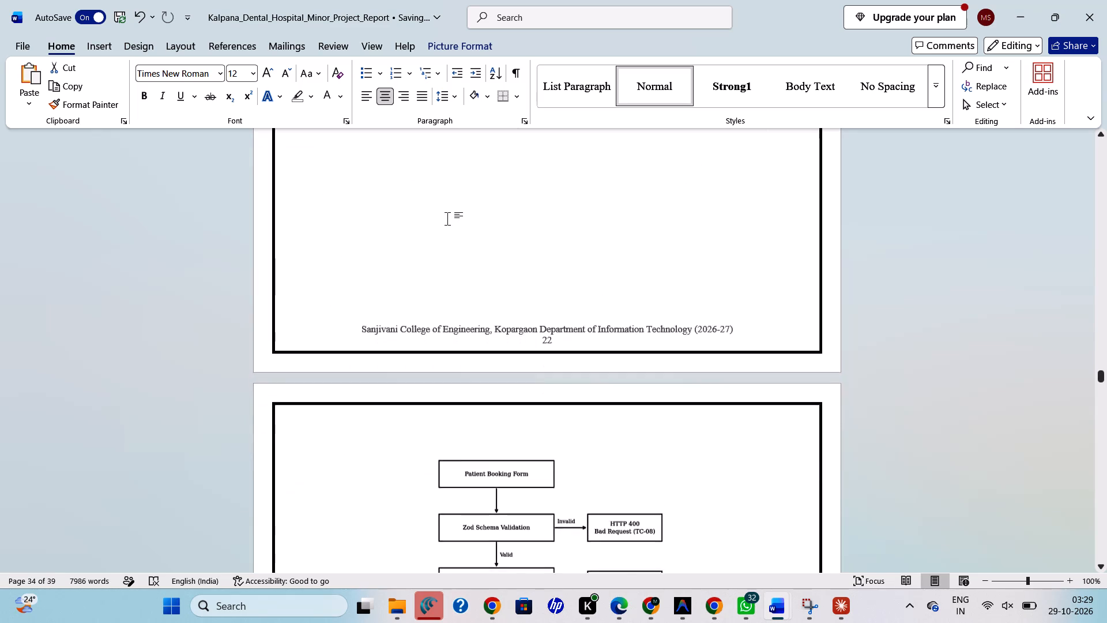
scroll(447, 219, down, 2)
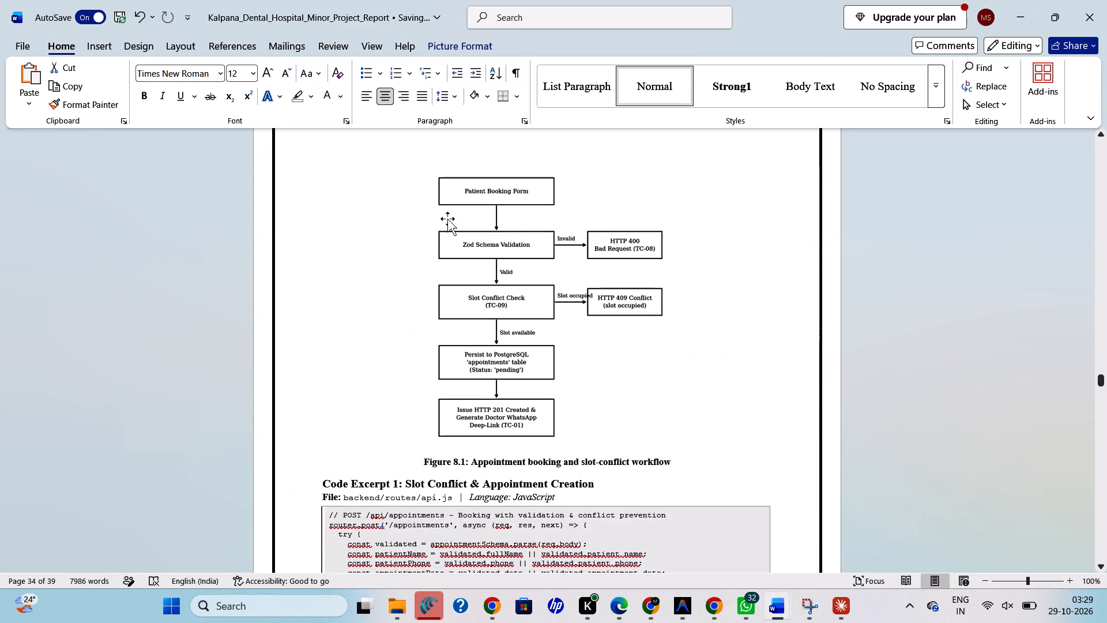
scroll(447, 219, up, 1)
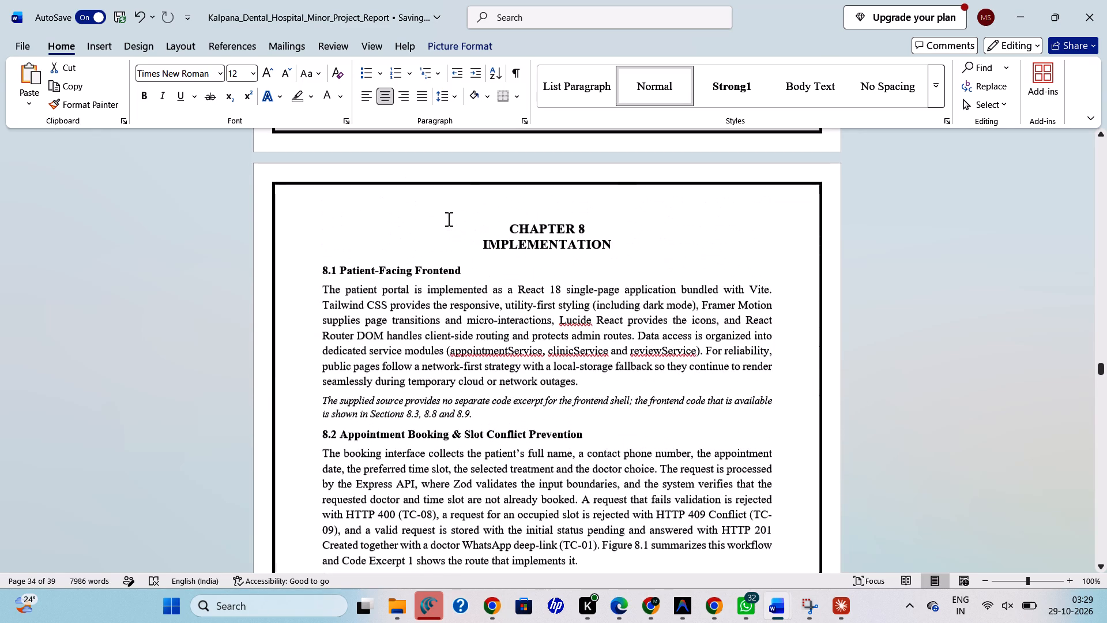
scroll(447, 219, up, 2)
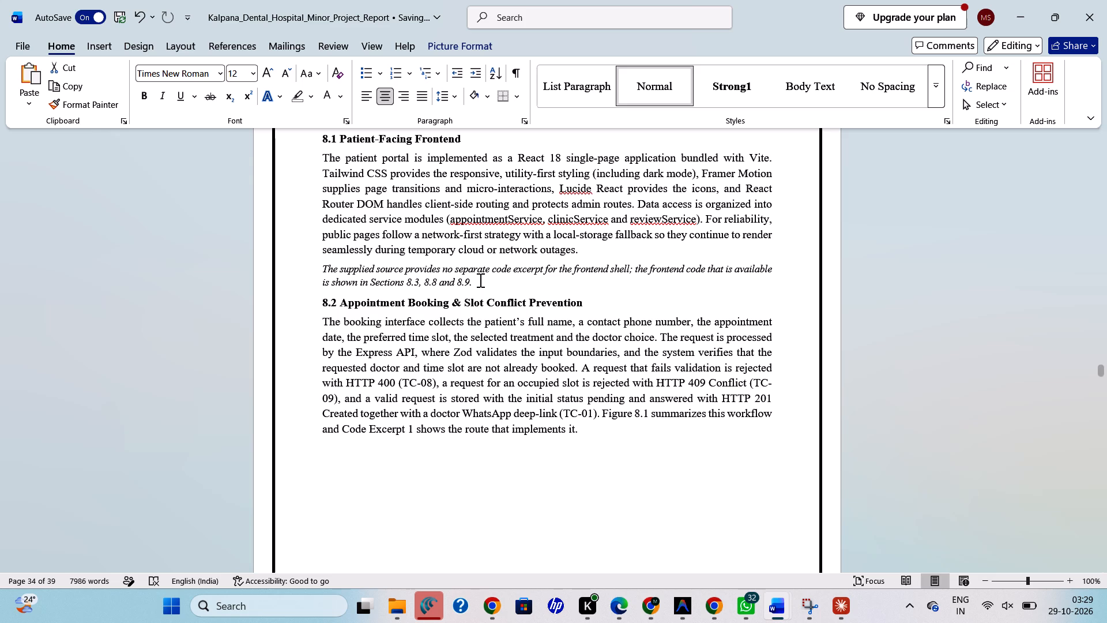
Remove the italic note about the missing frontend shell code excerpt at the end of section 8.1 Patient-Facing Frontend.
drag(479, 280, 460, 282)
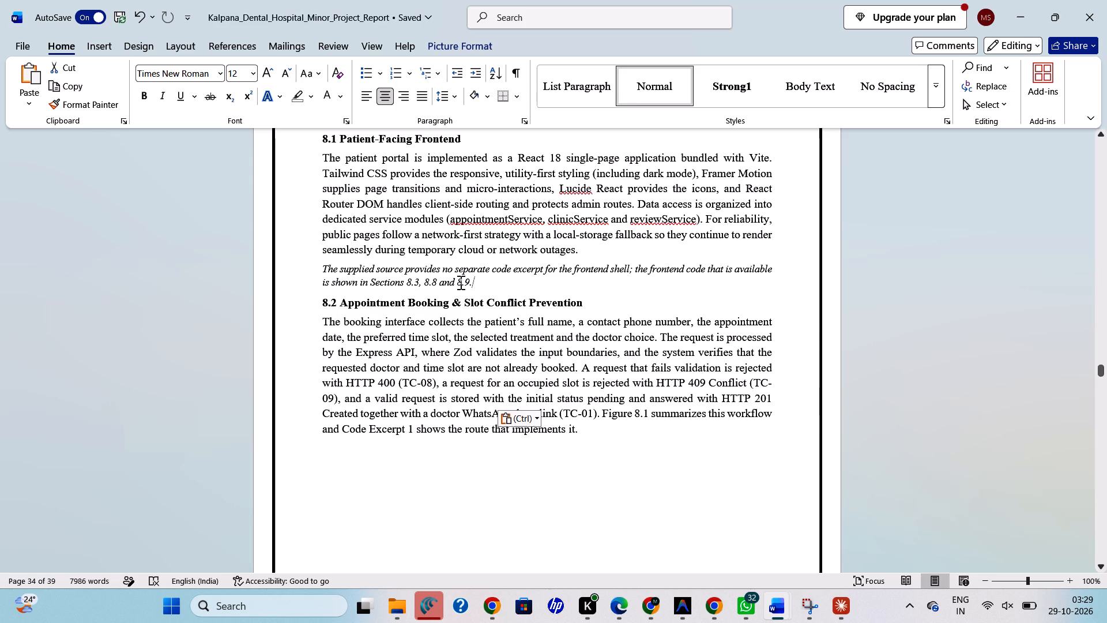
drag(460, 282, 492, 280)
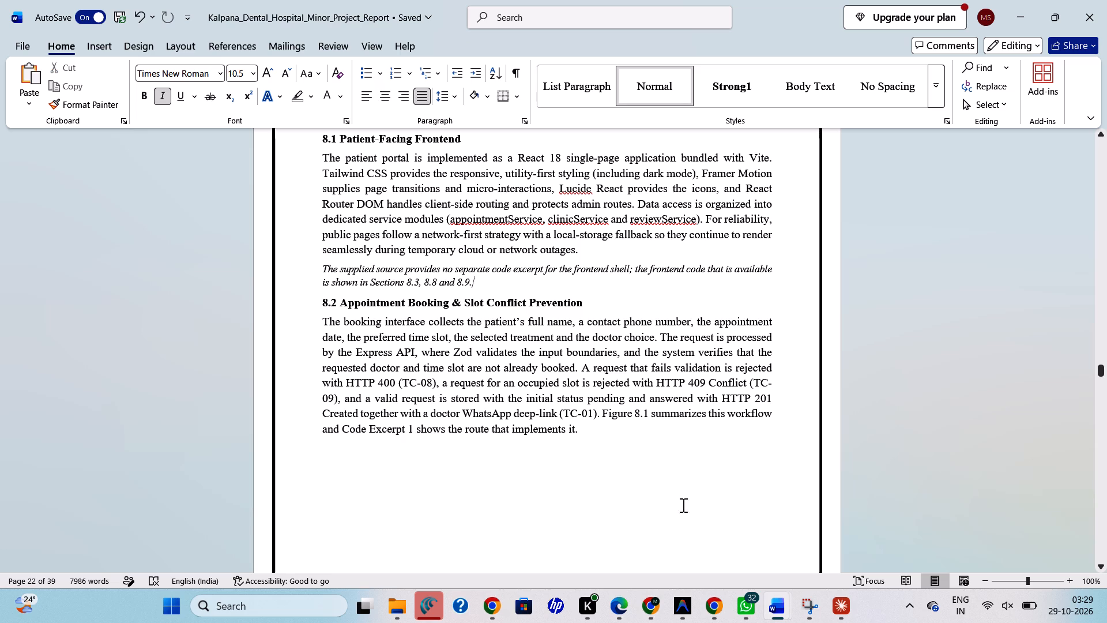
click(656, 470)
click(675, 603)
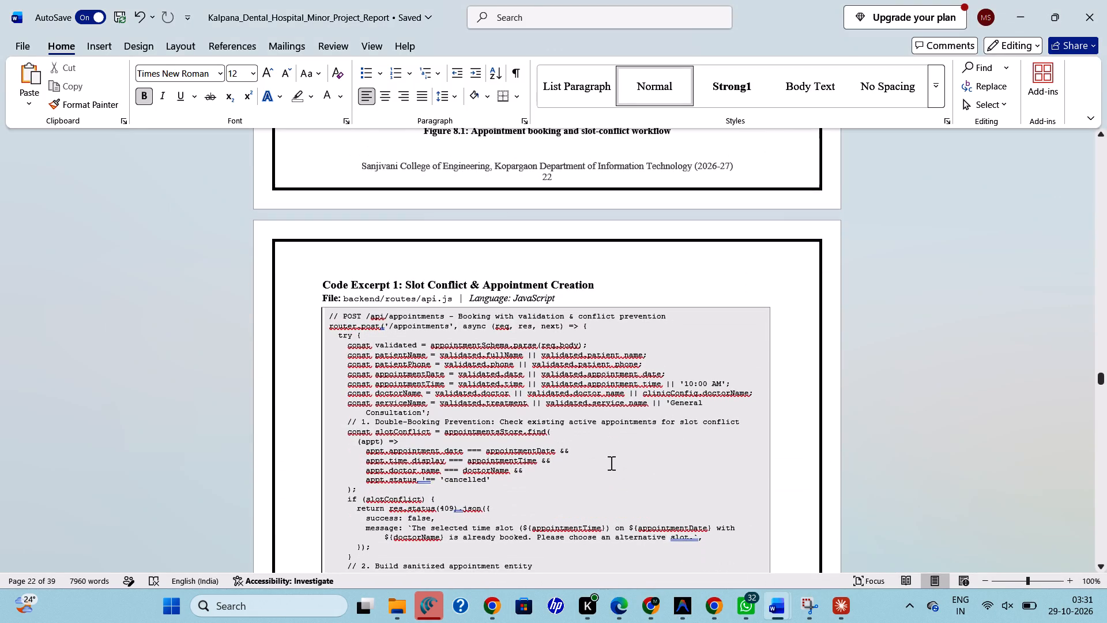
In Kalpana_Dental_Hospital_Minor_Project_Report, examine Chapter 8 from section 8.1 through Code Excerpt 1, section 8.3 and Code Excerpt 2.
scroll(610, 463, down, 3)
scroll(610, 463, up, 1)
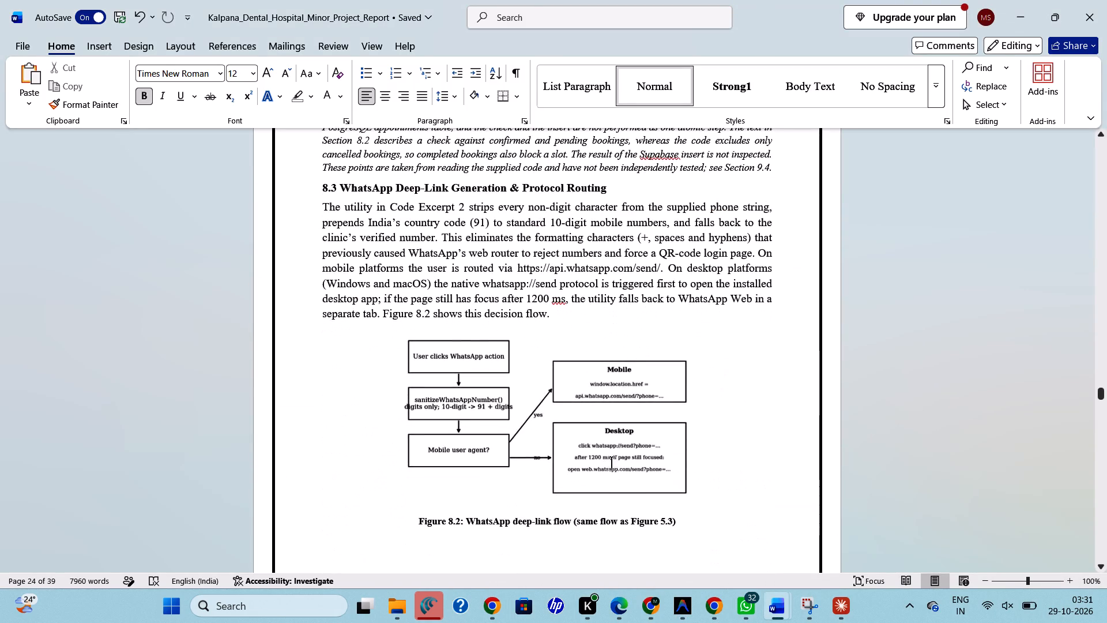
scroll(610, 463, up, 1)
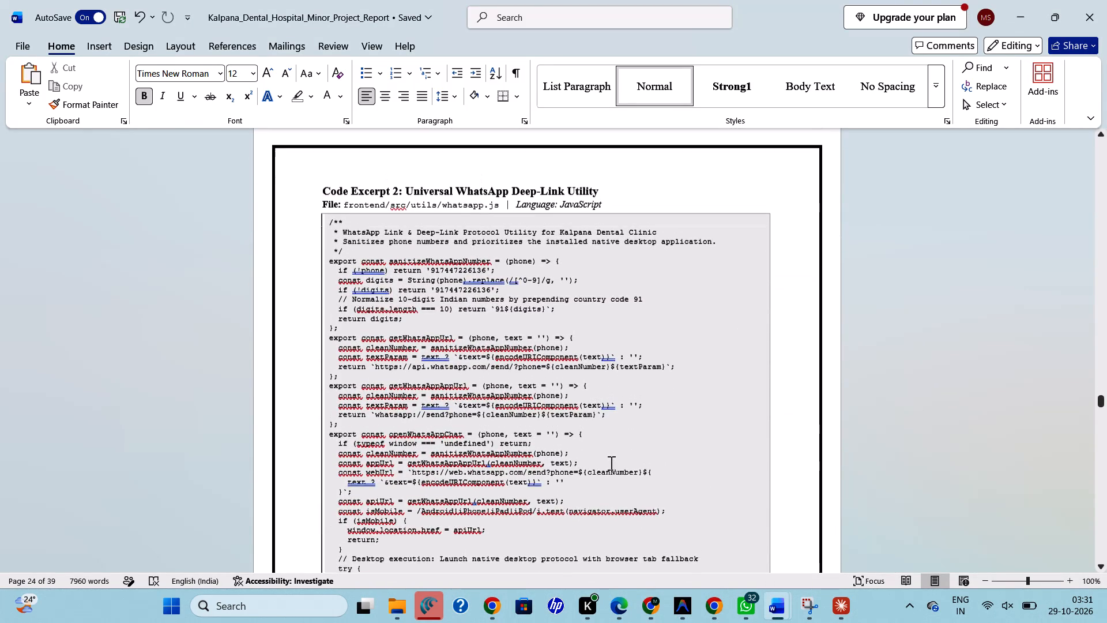
scroll(610, 463, up, 1)
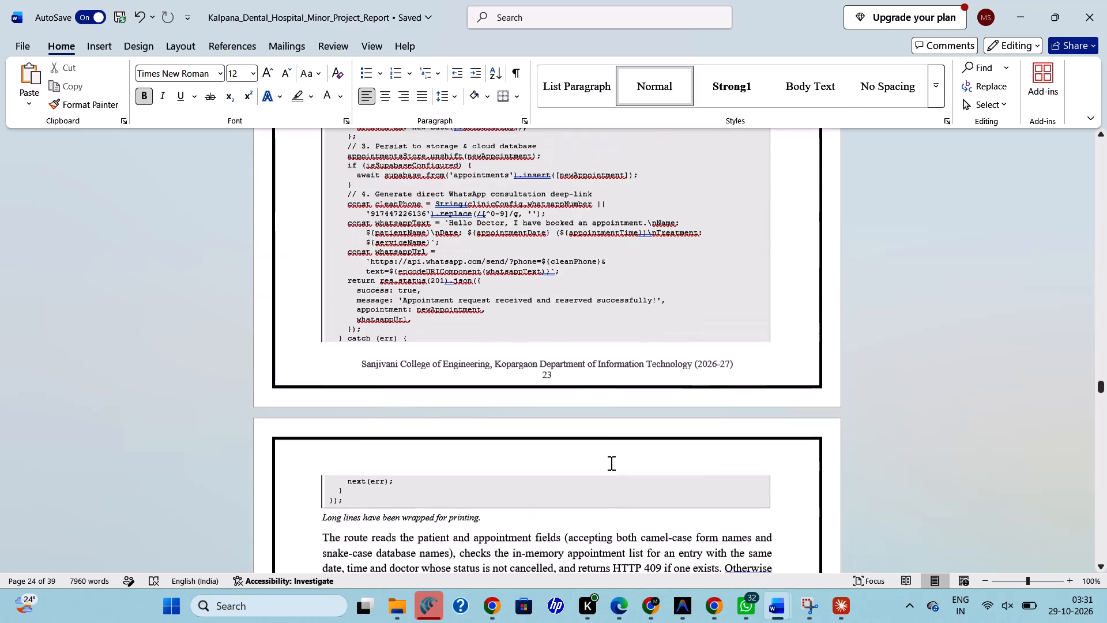
scroll(610, 463, up, 2)
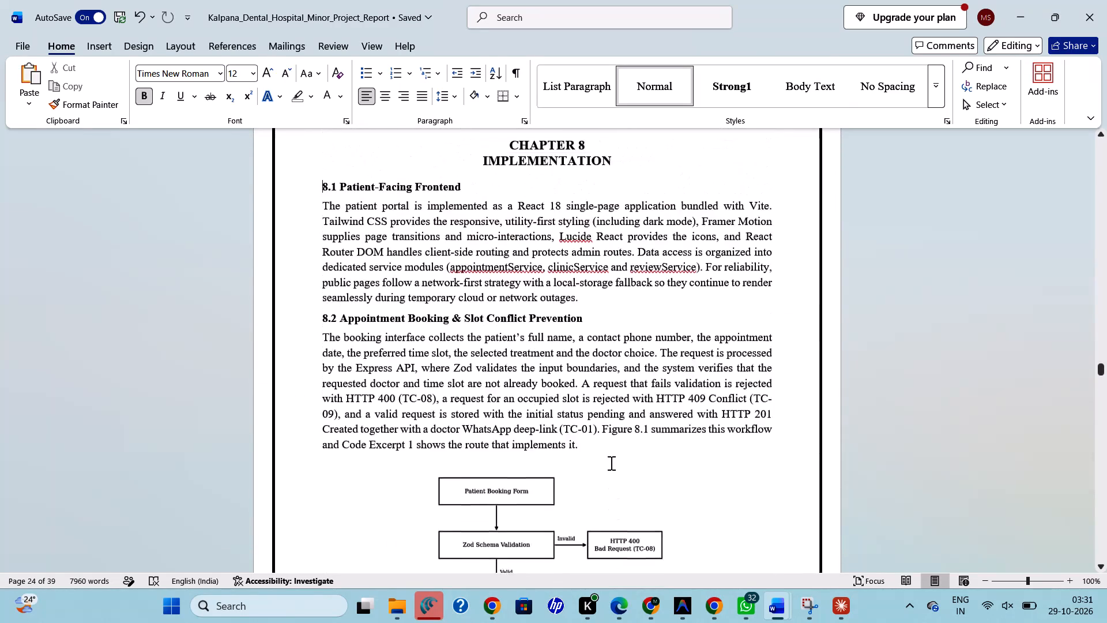
scroll(610, 463, up, 1)
scroll(588, 560, down, 1)
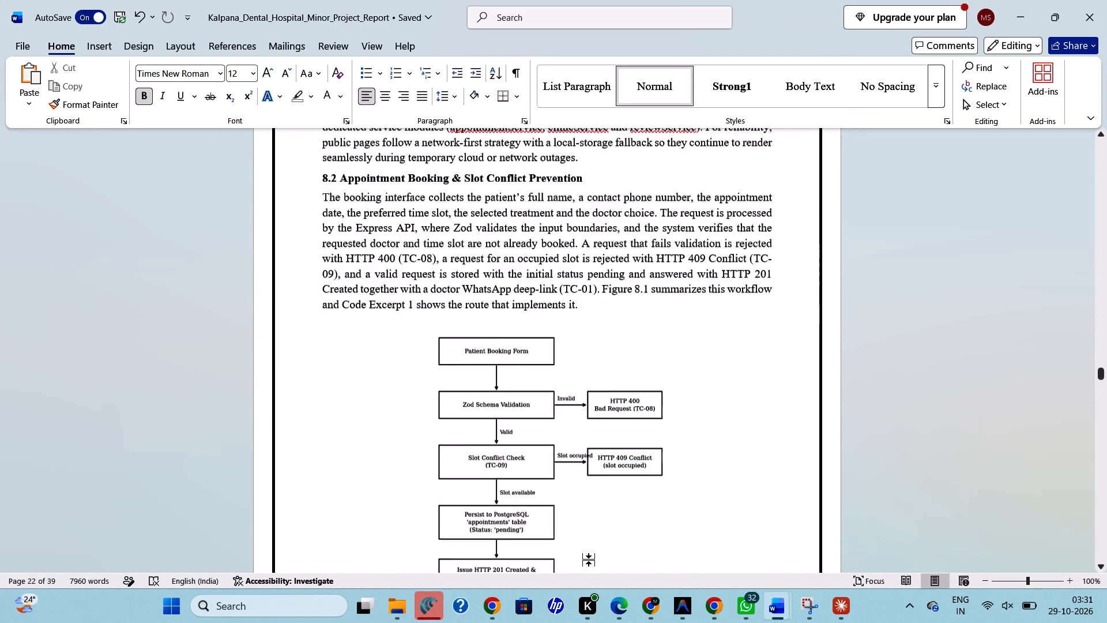
scroll(588, 560, down, 2)
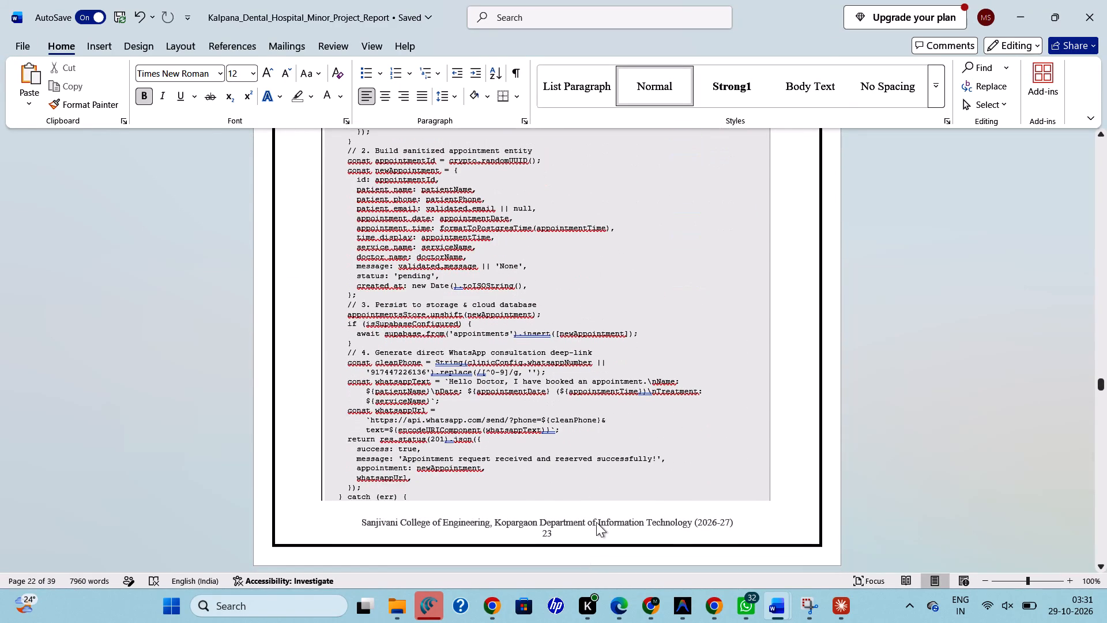
scroll(596, 521, down, 1)
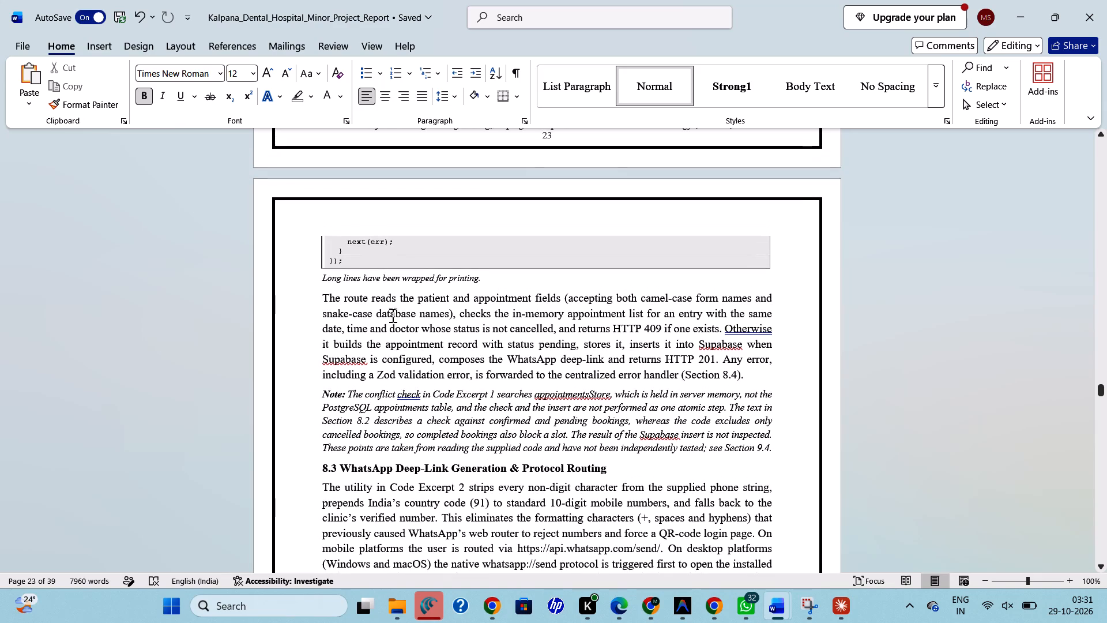
Select the closing "});" line of Code Excerpt 1, just above the note about long lines being wrapped for printing.
double_click(359, 262)
drag(359, 262, 329, 262)
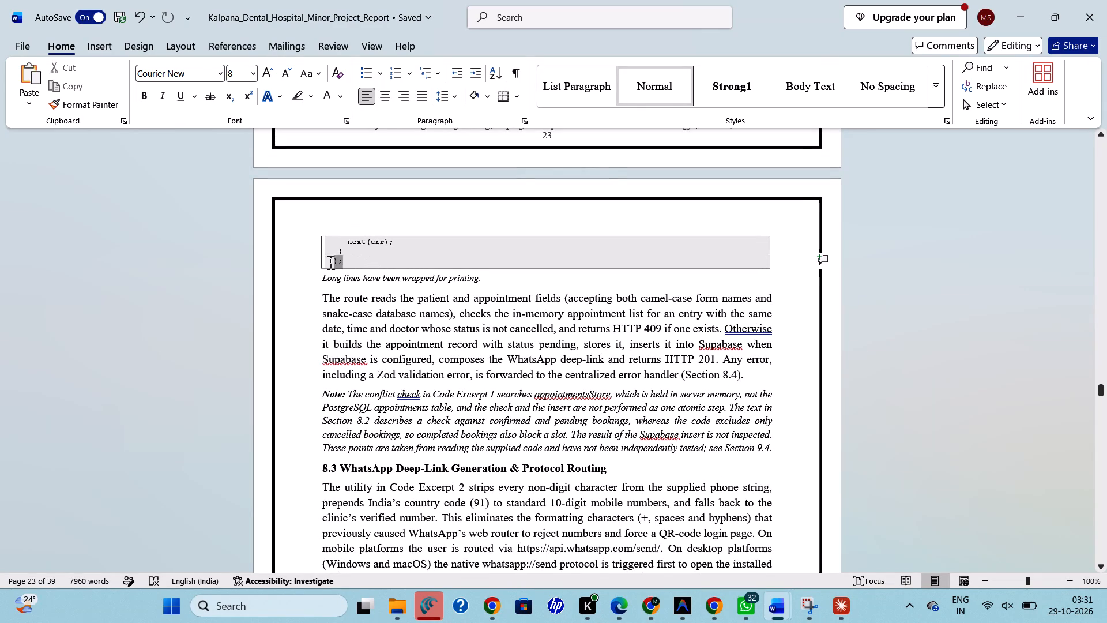
In Kalpana_Dental_Hospital_Minor_Project_Report, copy the full code block of Code Excerpt 1: Slot Conflict & Appointment Creation.
drag(329, 262, 319, 115)
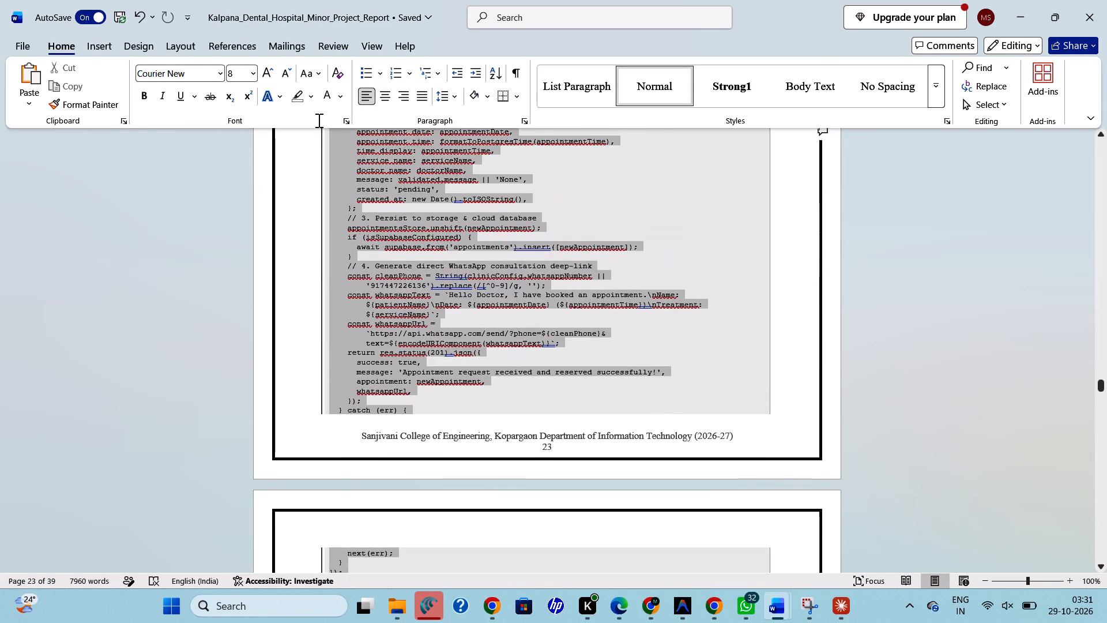
drag(319, 115, 305, 230)
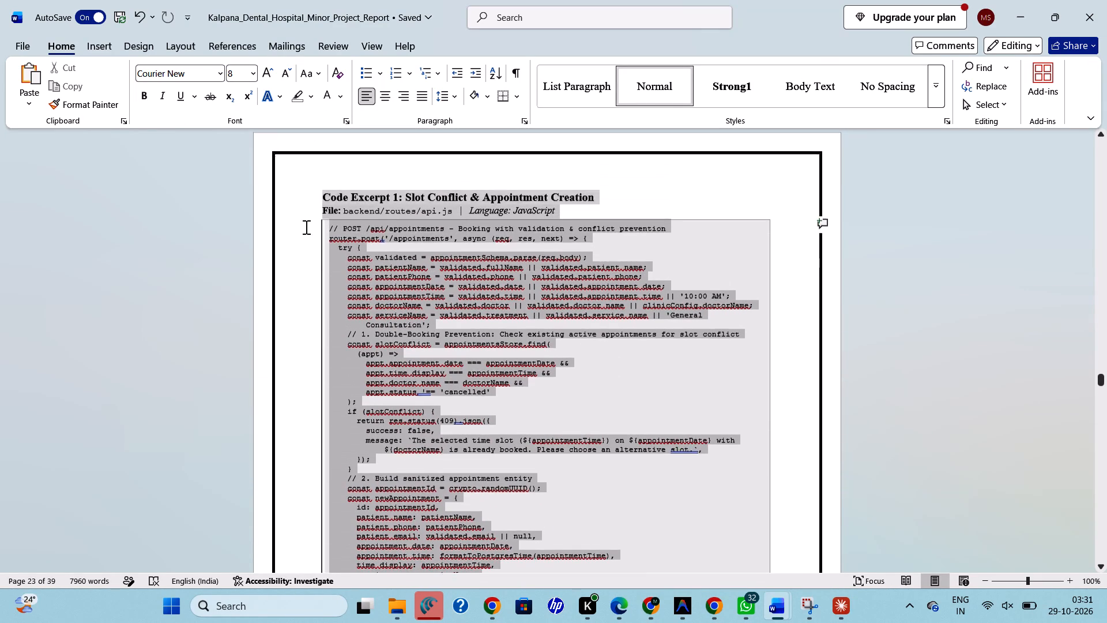
drag(305, 230, 314, 231)
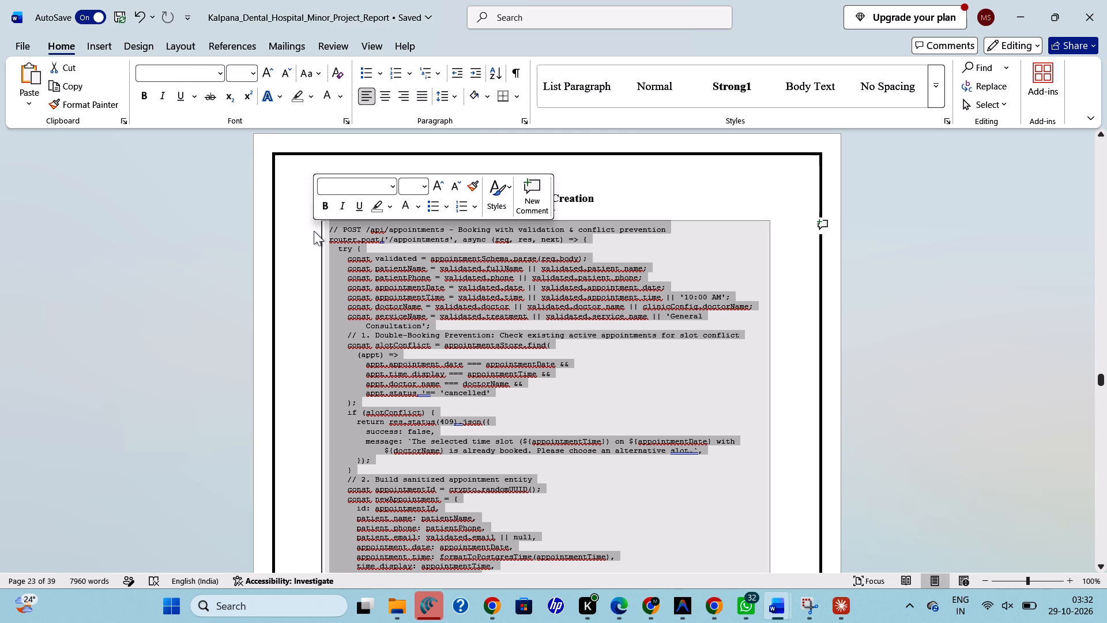
key(ctrl+c)
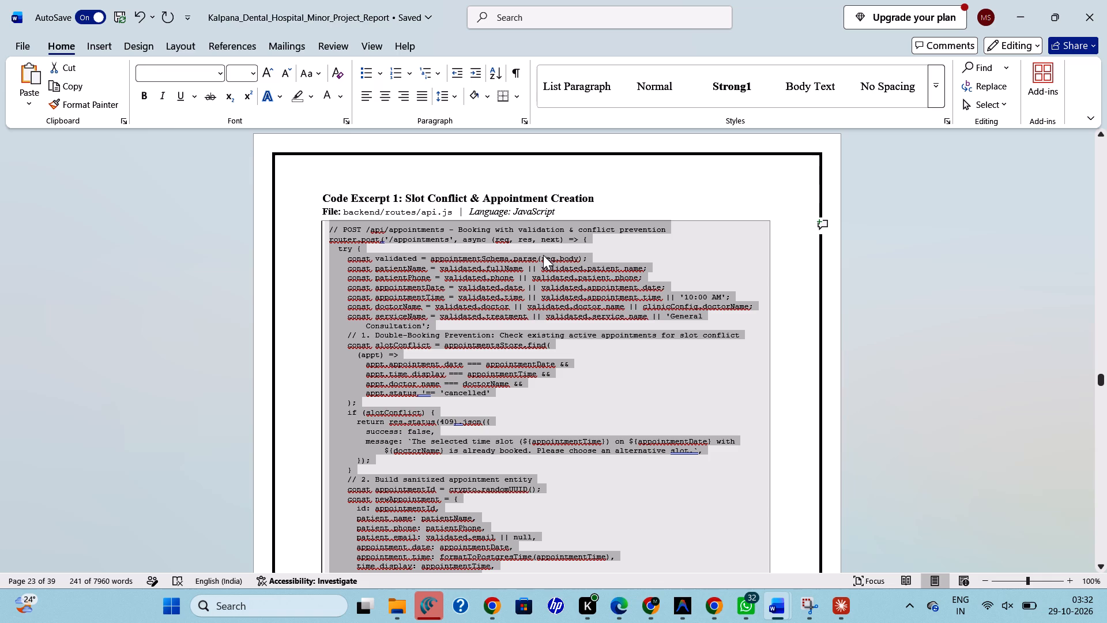
Delete the italic note at the end of section 8.9, directly above the 8.10 Deployment & CI/CD Pipeline heading.
click(655, 268)
scroll(655, 268, down, 2)
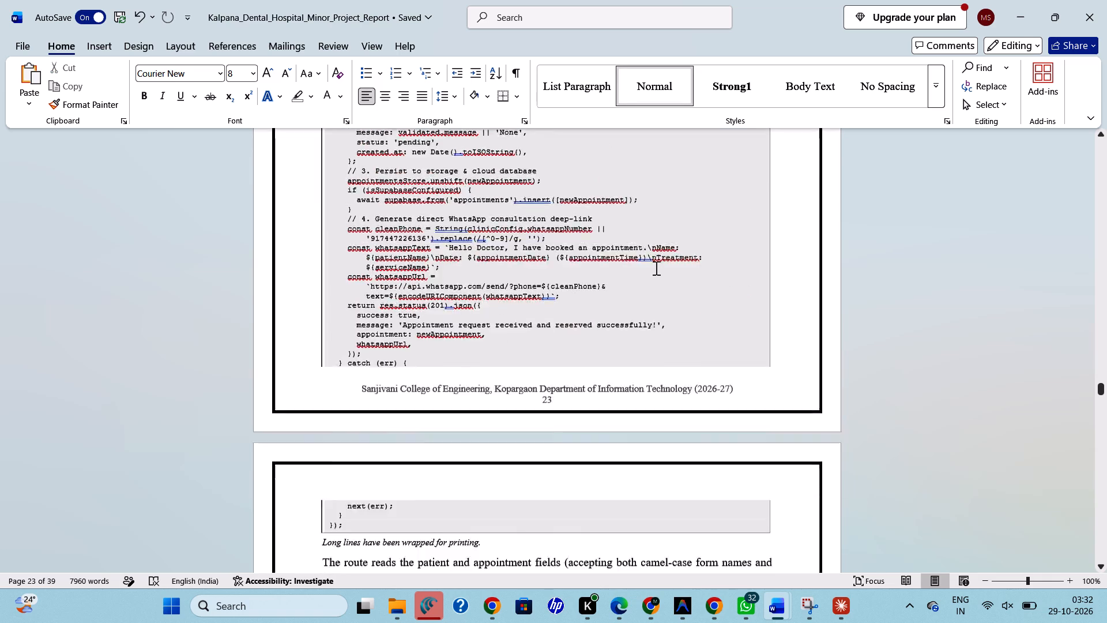
scroll(655, 268, down, 4)
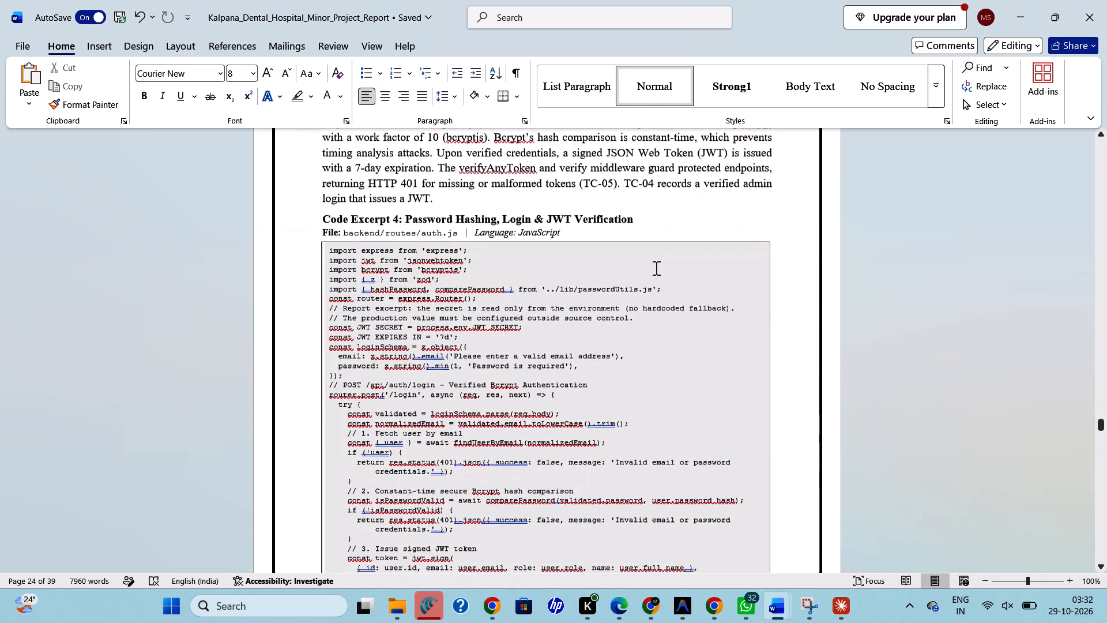
scroll(655, 268, down, 3)
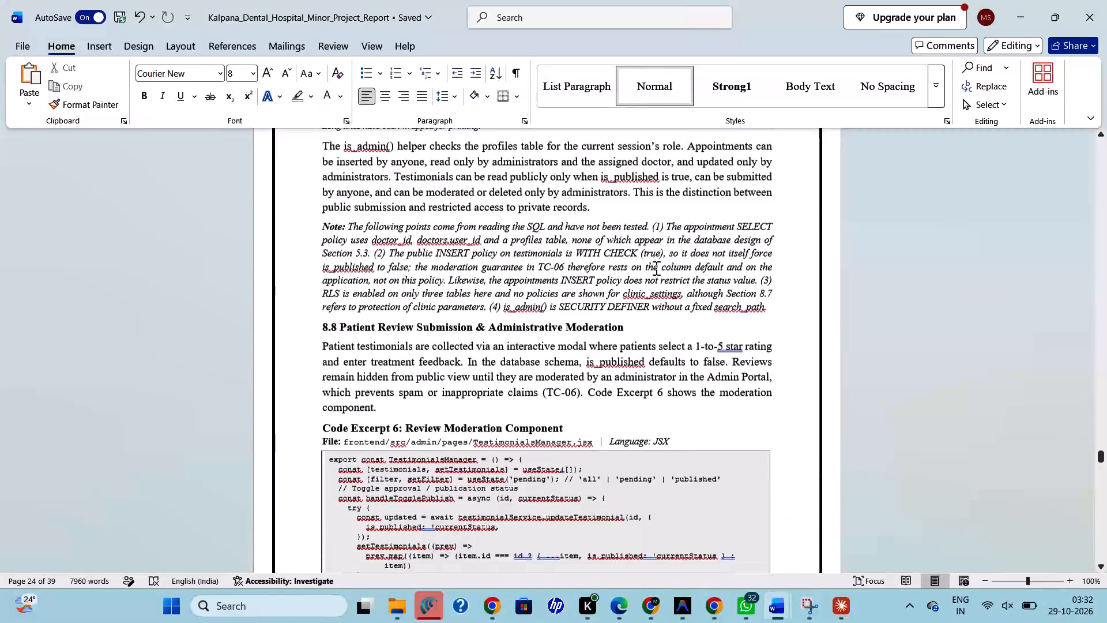
scroll(655, 268, down, 2)
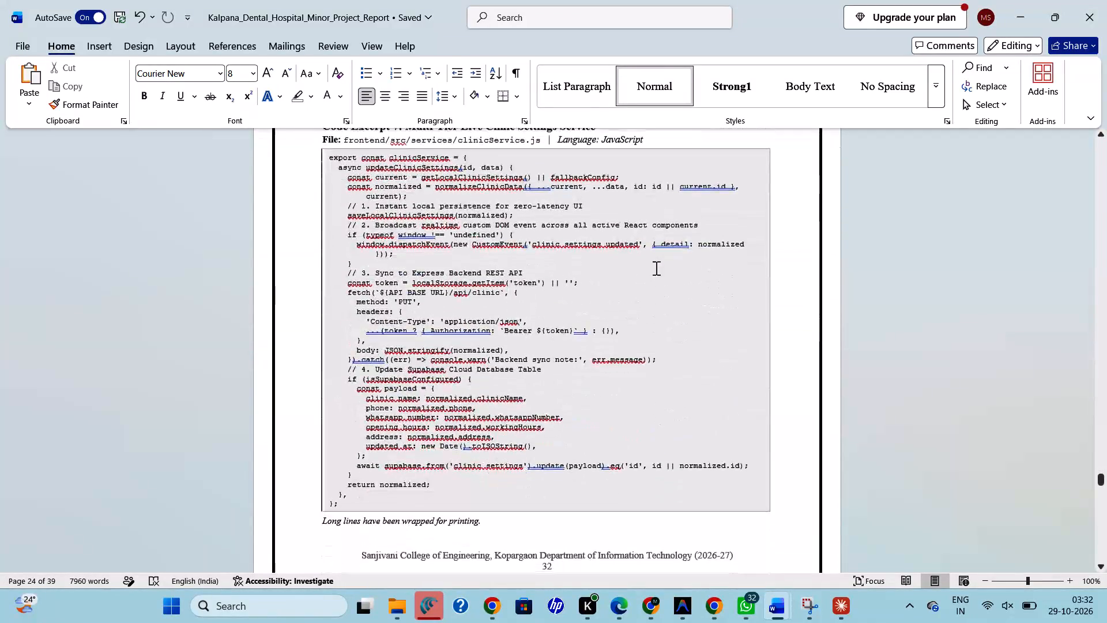
scroll(655, 268, down, 1)
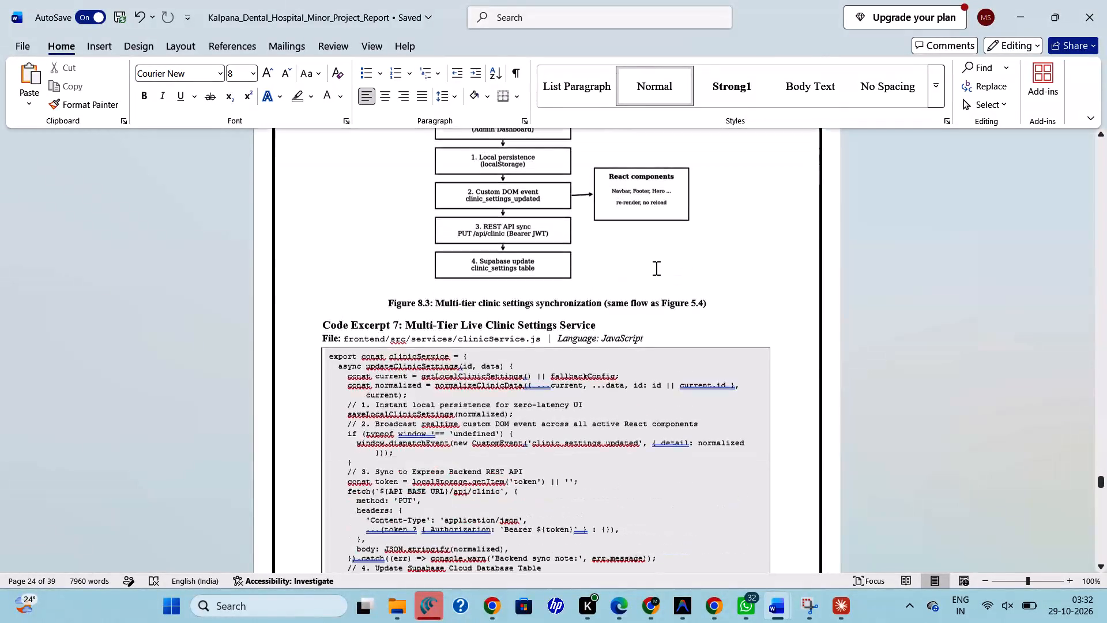
scroll(655, 268, down, 1)
scroll(655, 268, up, 1)
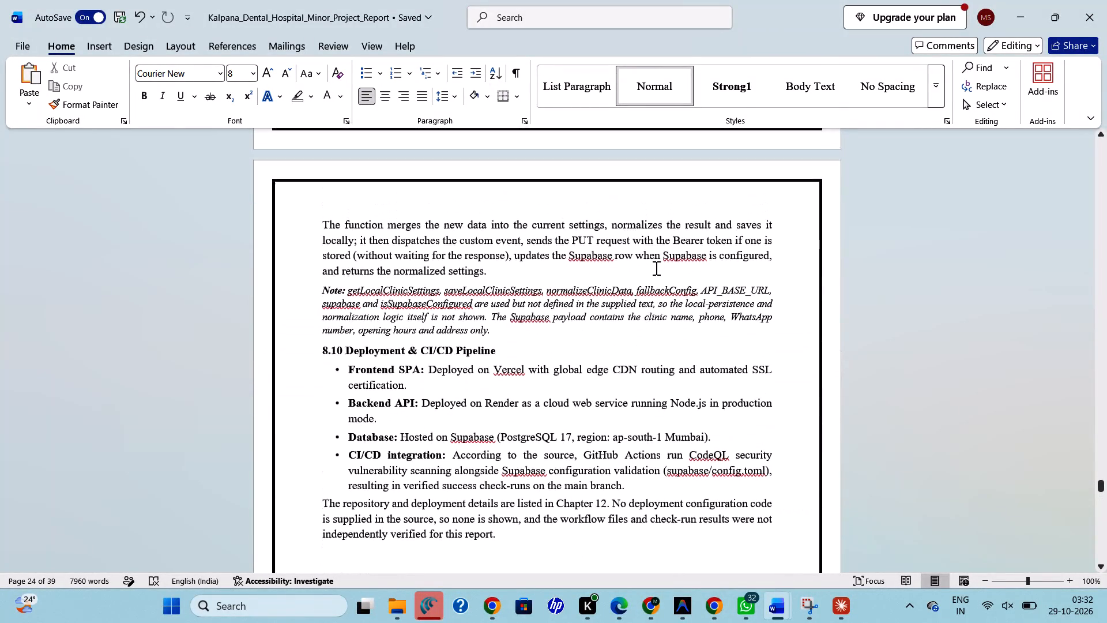
scroll(655, 268, up, 2)
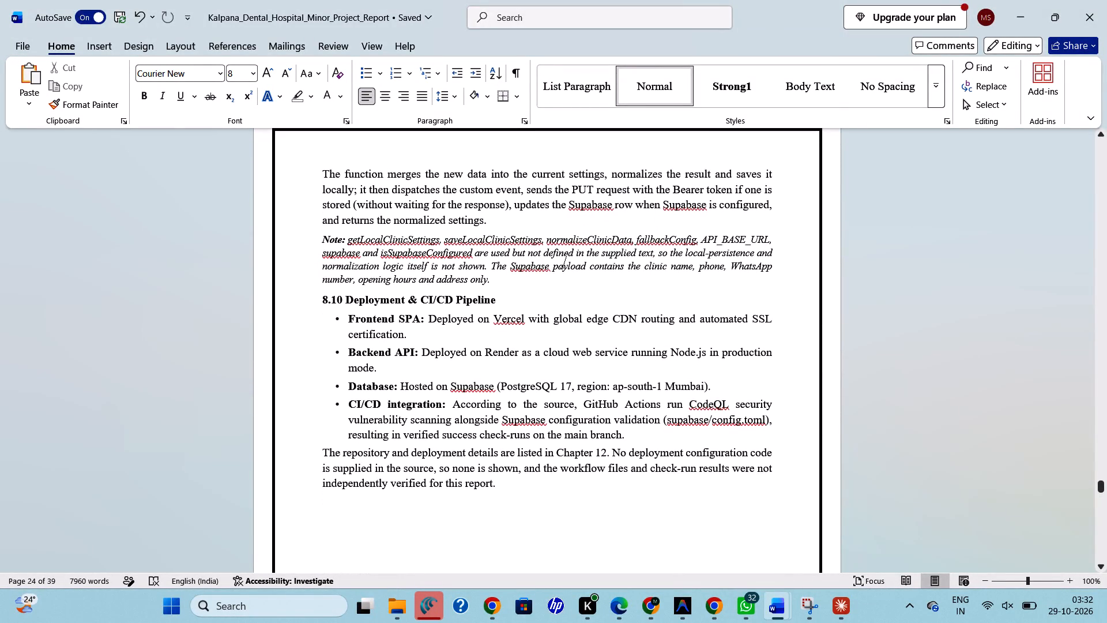
click(492, 281)
drag(492, 281, 329, 216)
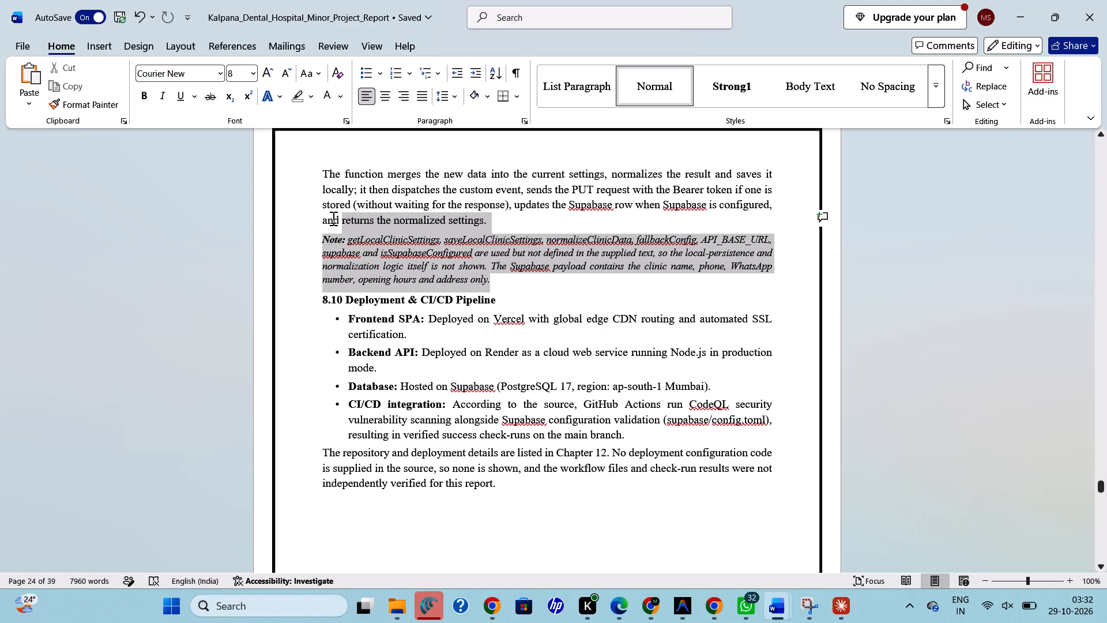
drag(329, 216, 311, 243)
key(Delete)
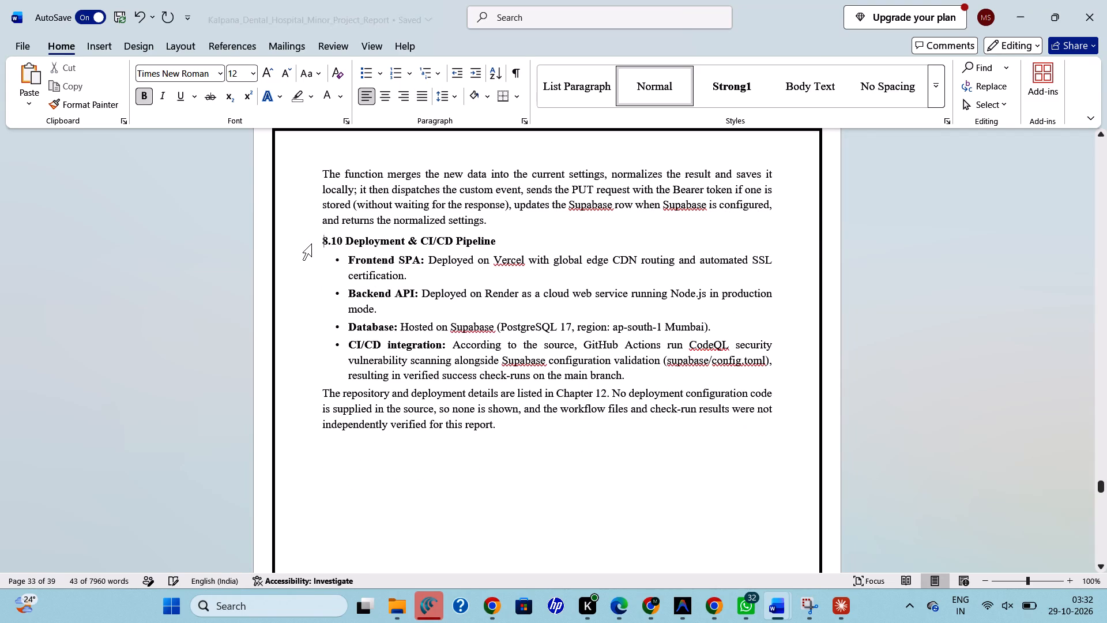
Remove the space after the 8.1 Patient-Facing Frontend heading in Chapter 8.
scroll(311, 243, up, 1)
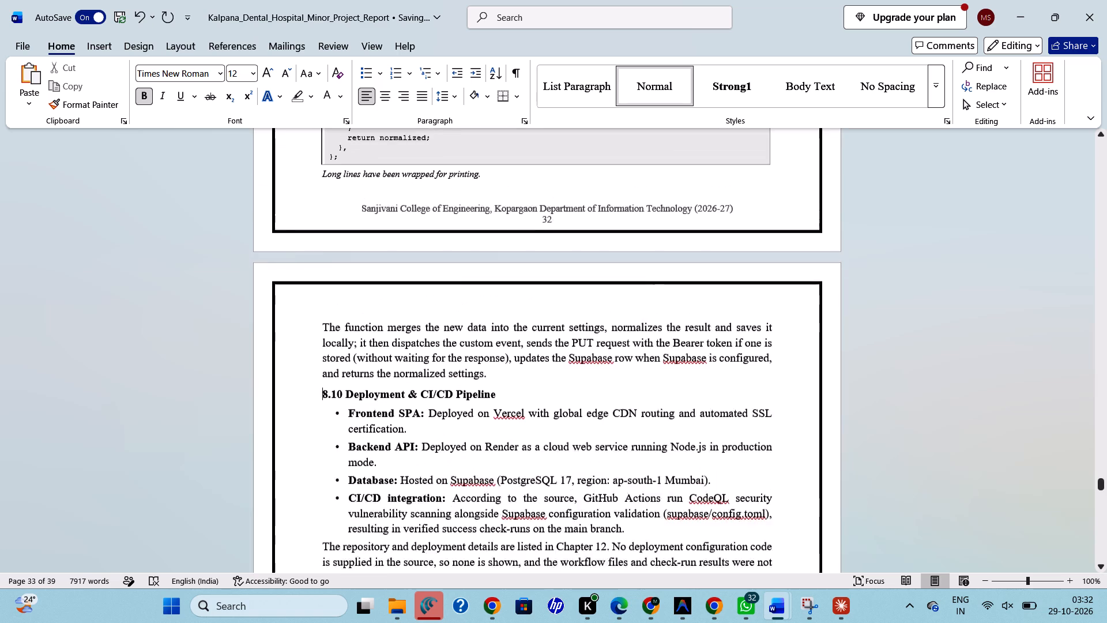
scroll(311, 243, up, 1)
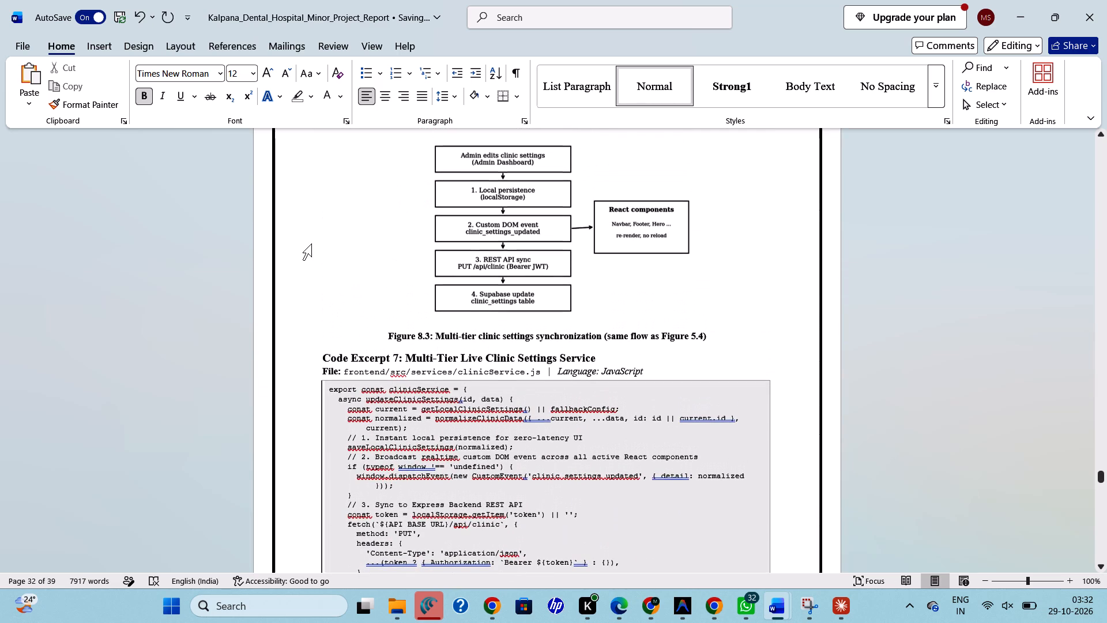
scroll(311, 243, up, 1)
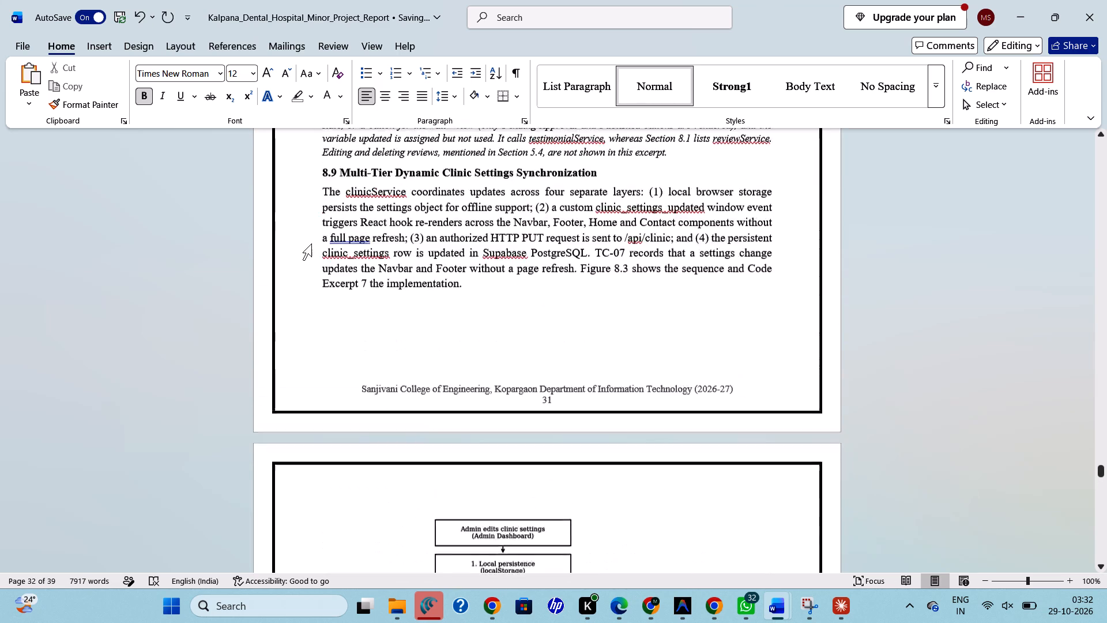
scroll(311, 243, up, 3)
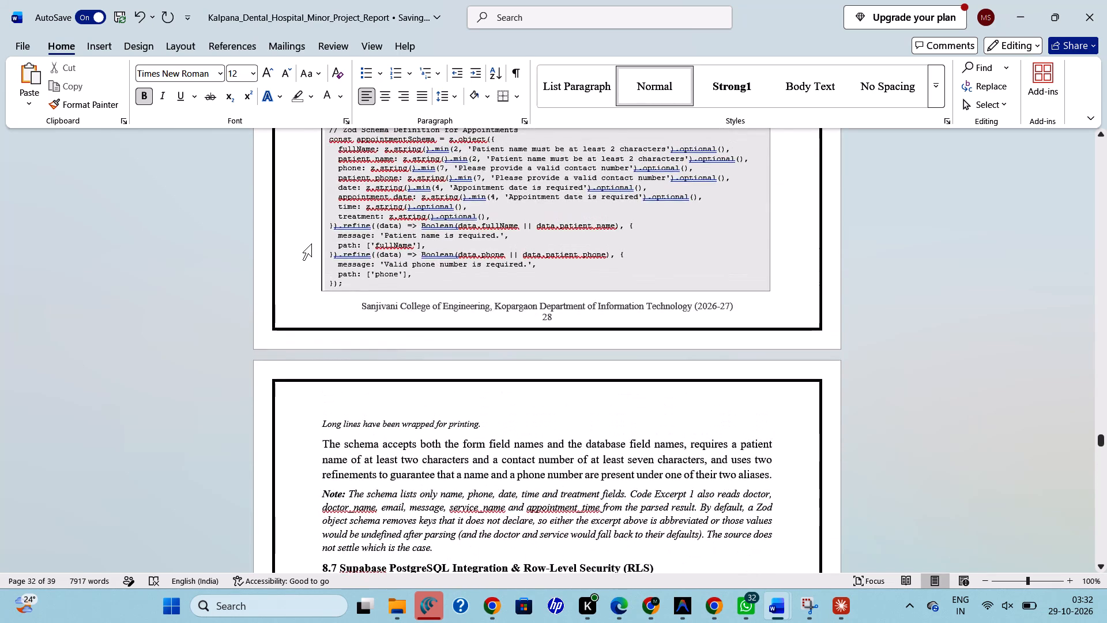
scroll(311, 243, up, 2)
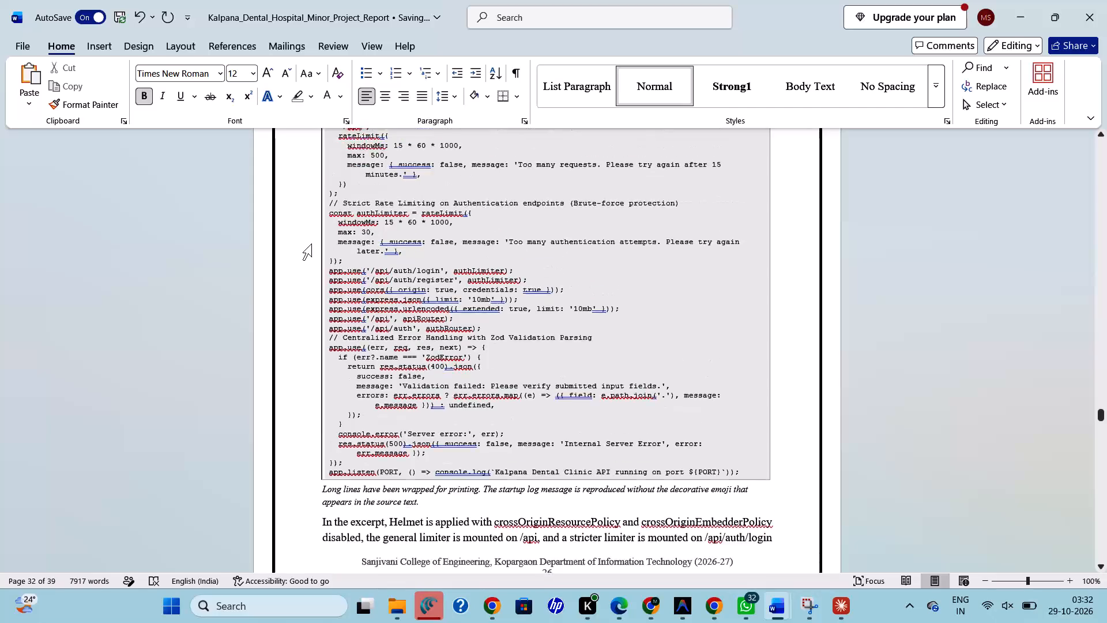
scroll(311, 243, up, 4)
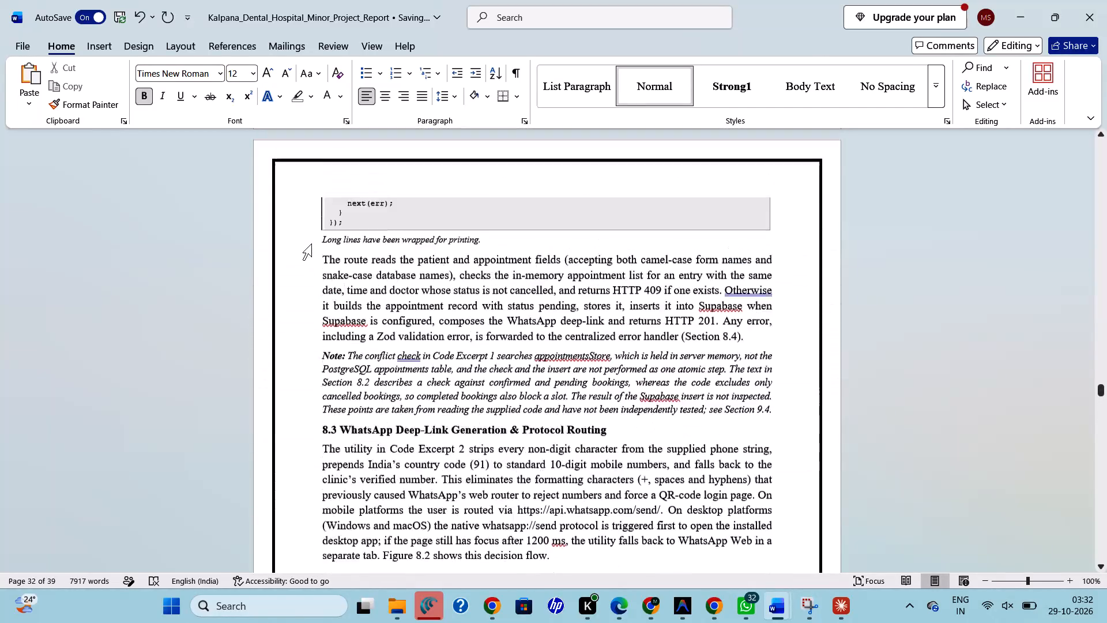
scroll(311, 243, up, 3)
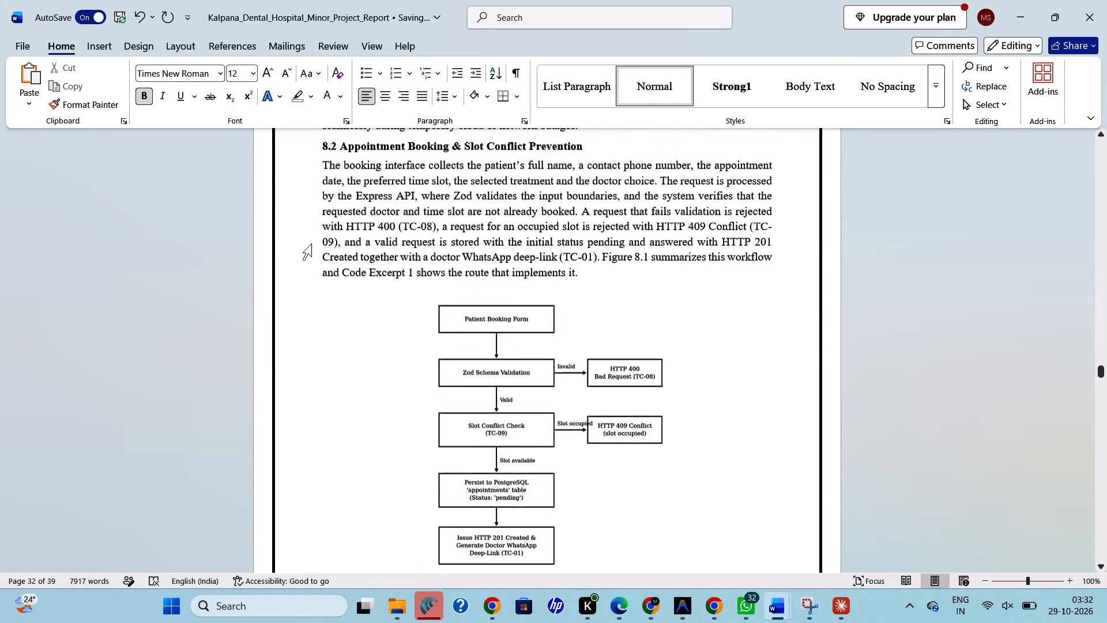
scroll(311, 243, up, 1)
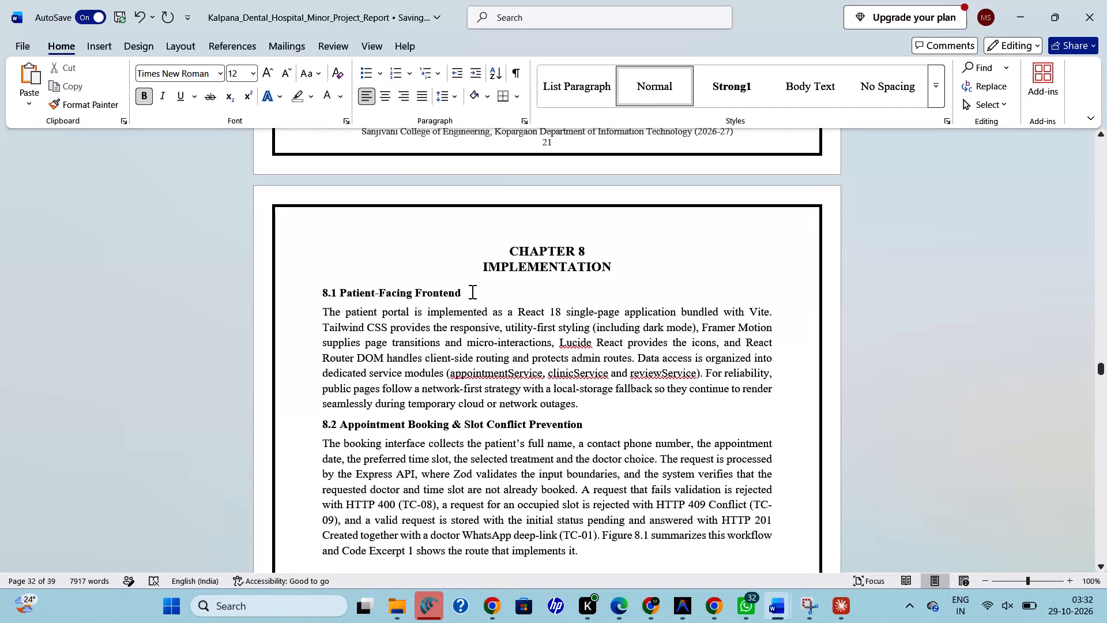
click(471, 291)
click(455, 95)
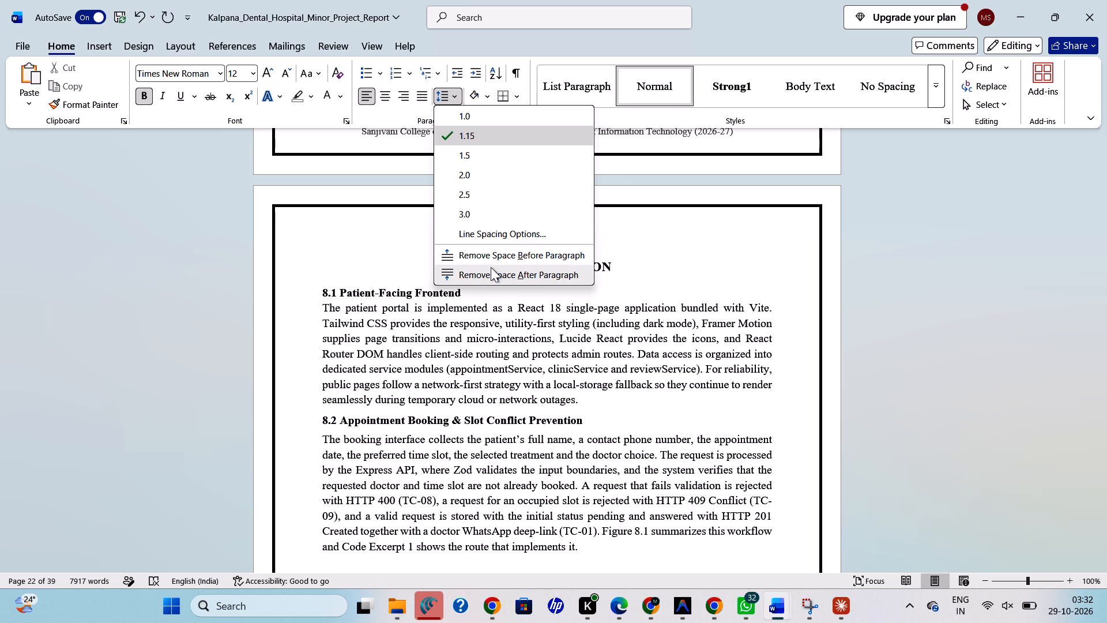
click(491, 267)
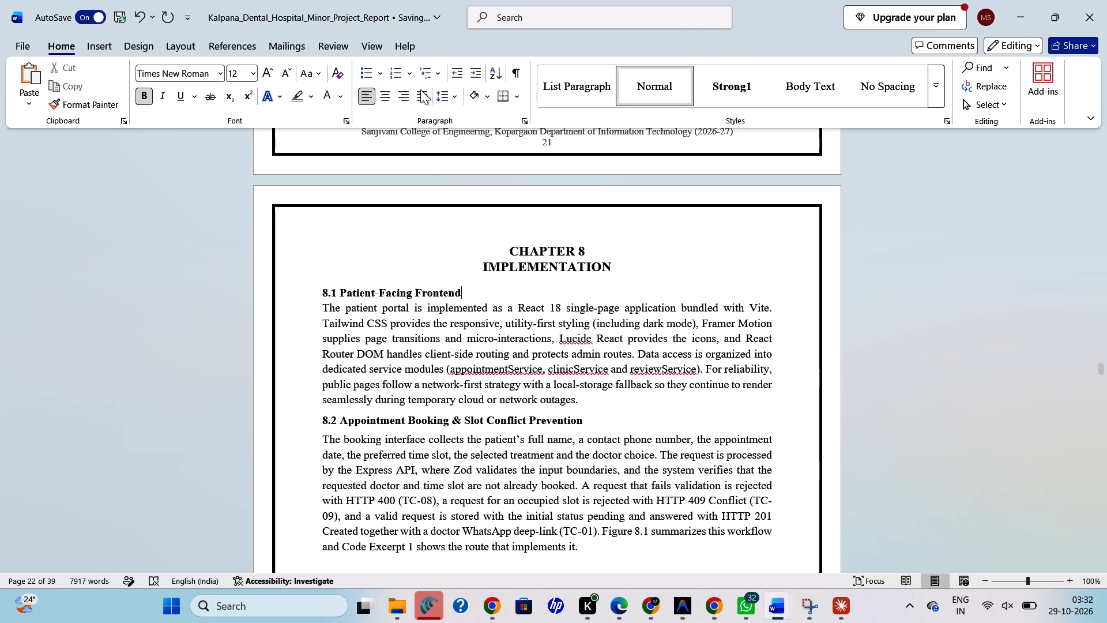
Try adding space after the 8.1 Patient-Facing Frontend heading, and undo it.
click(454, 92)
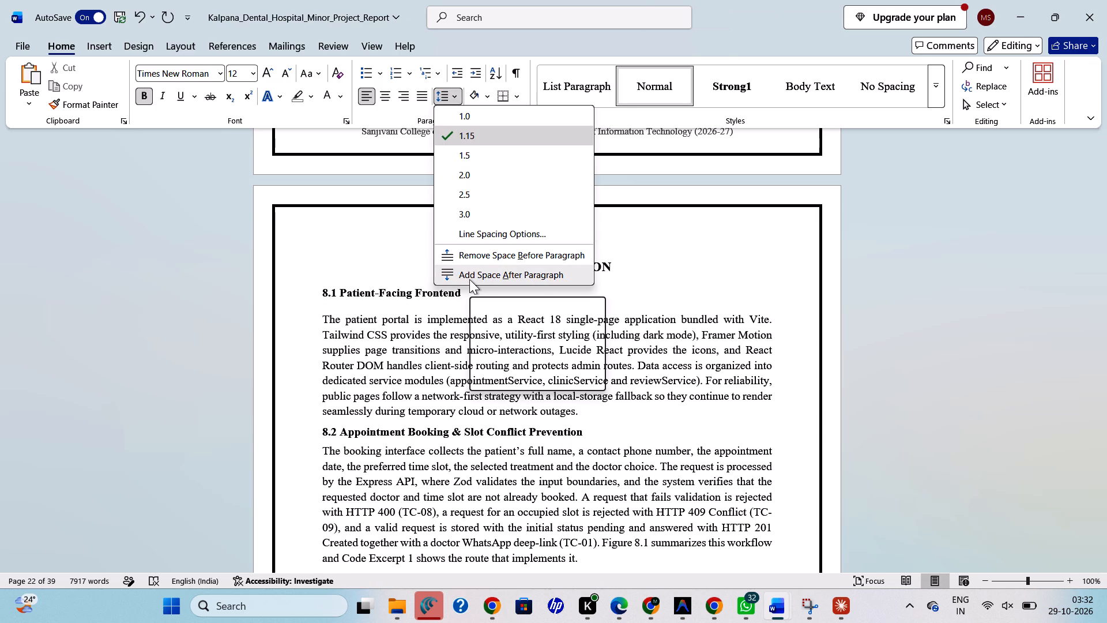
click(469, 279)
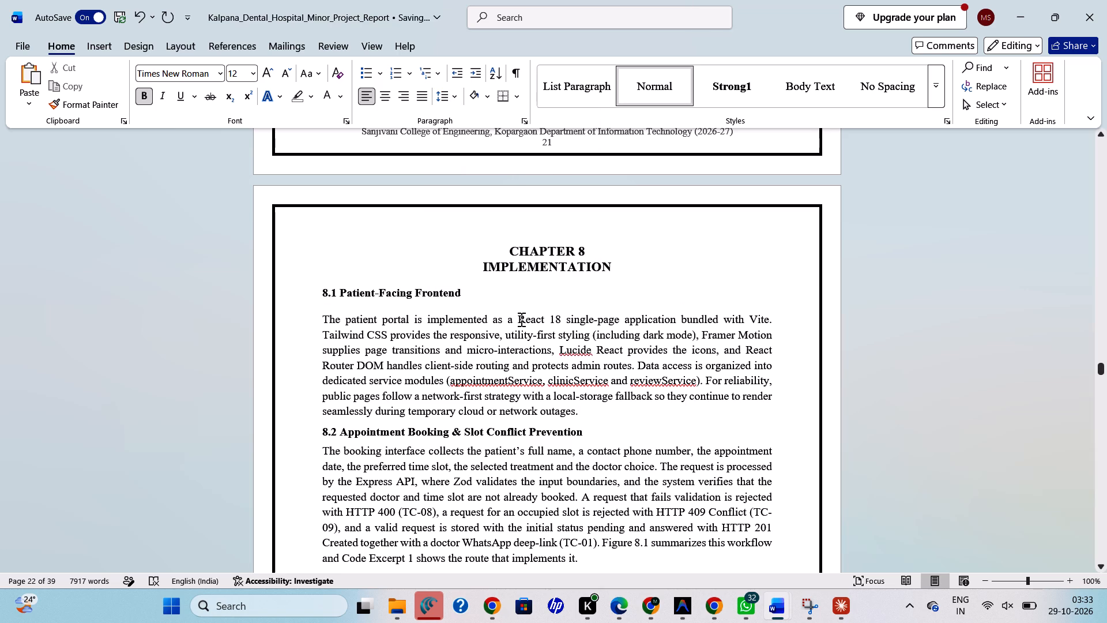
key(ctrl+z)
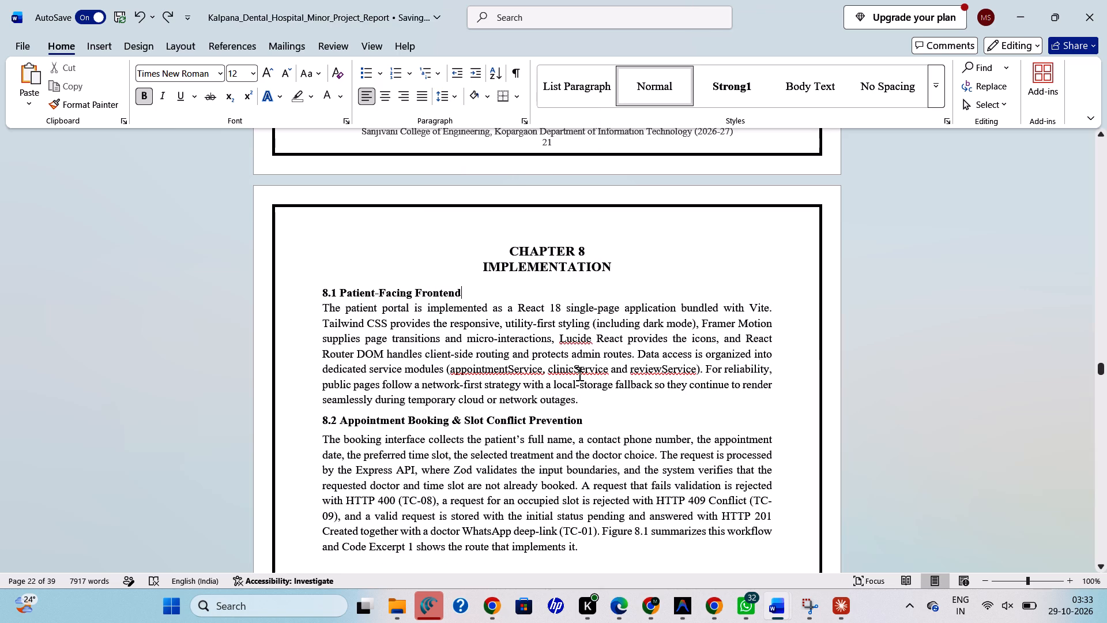
Open the line and paragraph spacing options for the body paragraph of section 8.1.
click(586, 403)
click(457, 95)
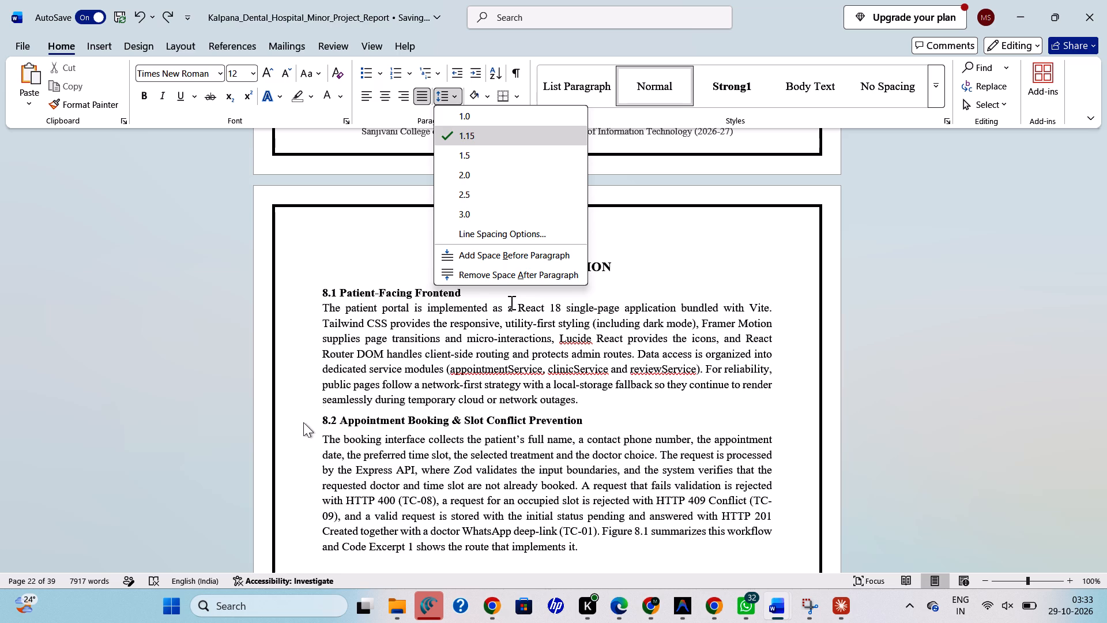
Dismiss the line spacing options and select the WhatsApp deep-link flowchart of Figure 8.2 in section 8.3.
click(568, 404)
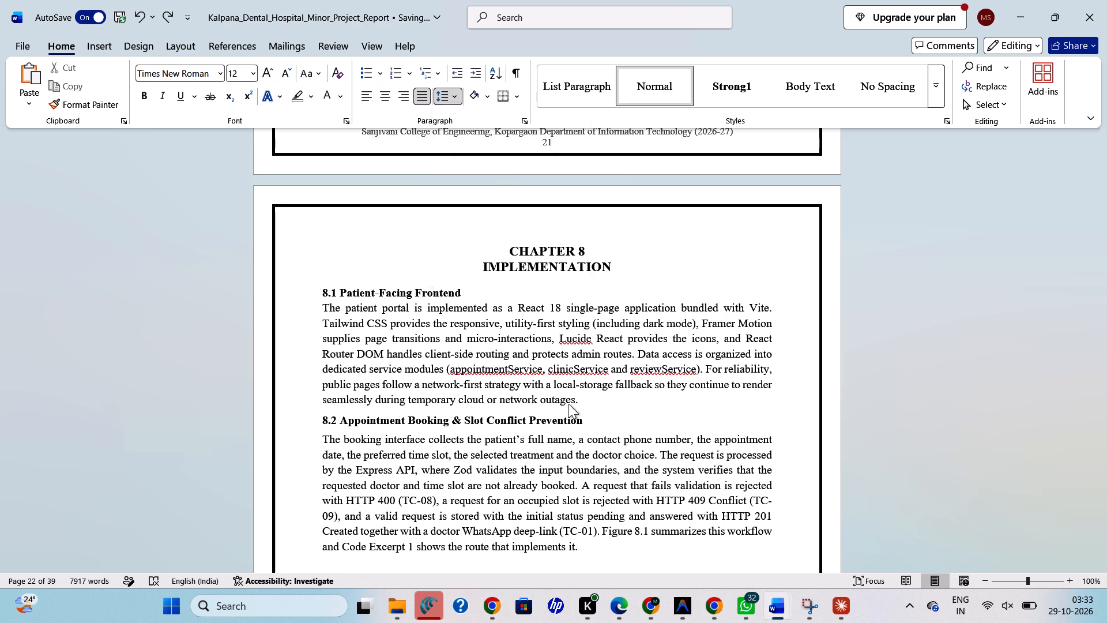
scroll(568, 404, down, 1)
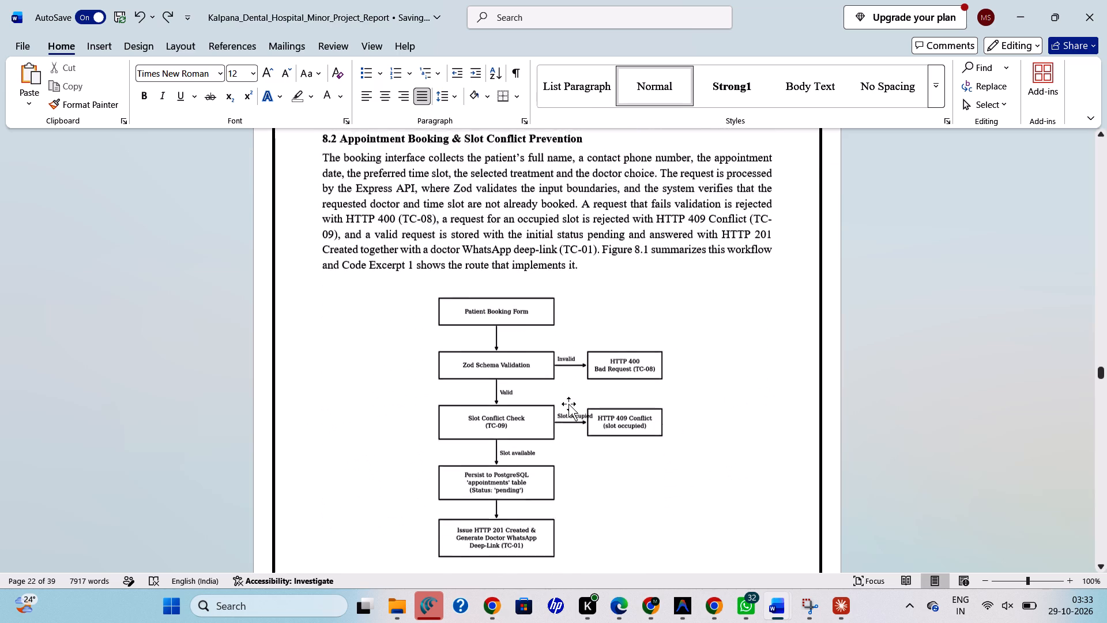
scroll(568, 404, down, 1)
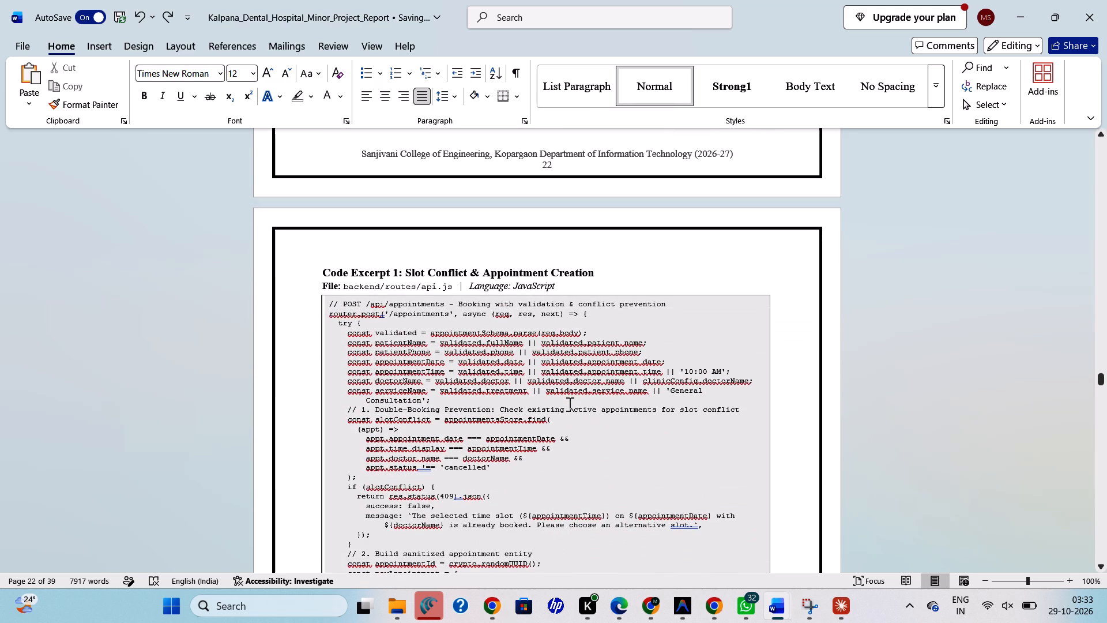
scroll(568, 404, down, 1)
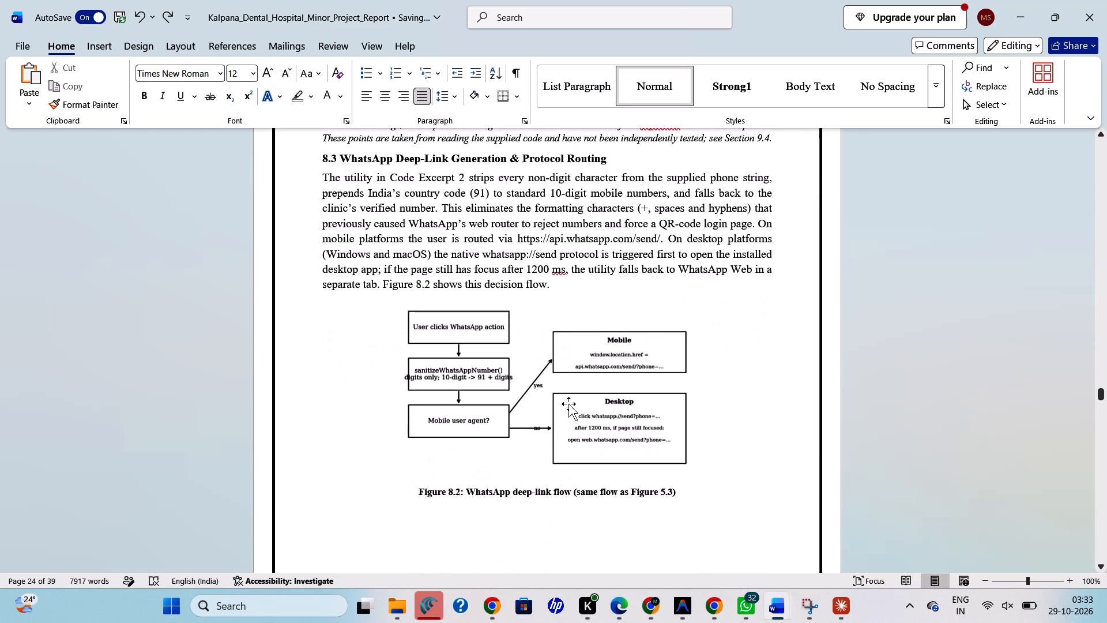
click(458, 390)
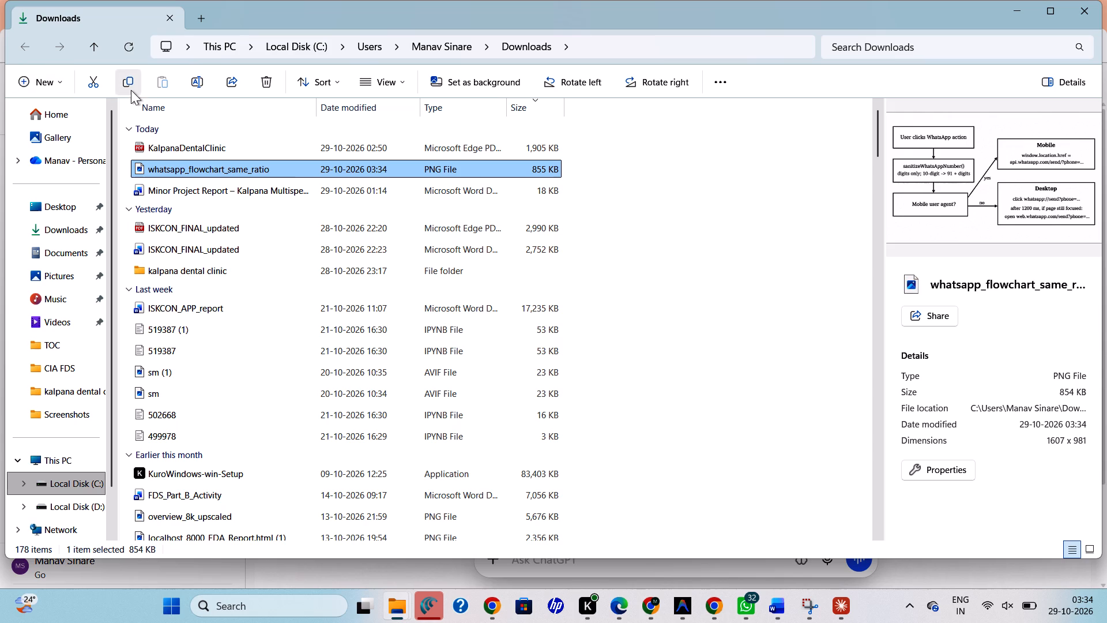
Copy the whatsapp_flowchart_same_ratio image from Downloads and switch to Word to replace the Figure 8.2 picture in section 8.3 with it.
click(128, 84)
click(709, 521)
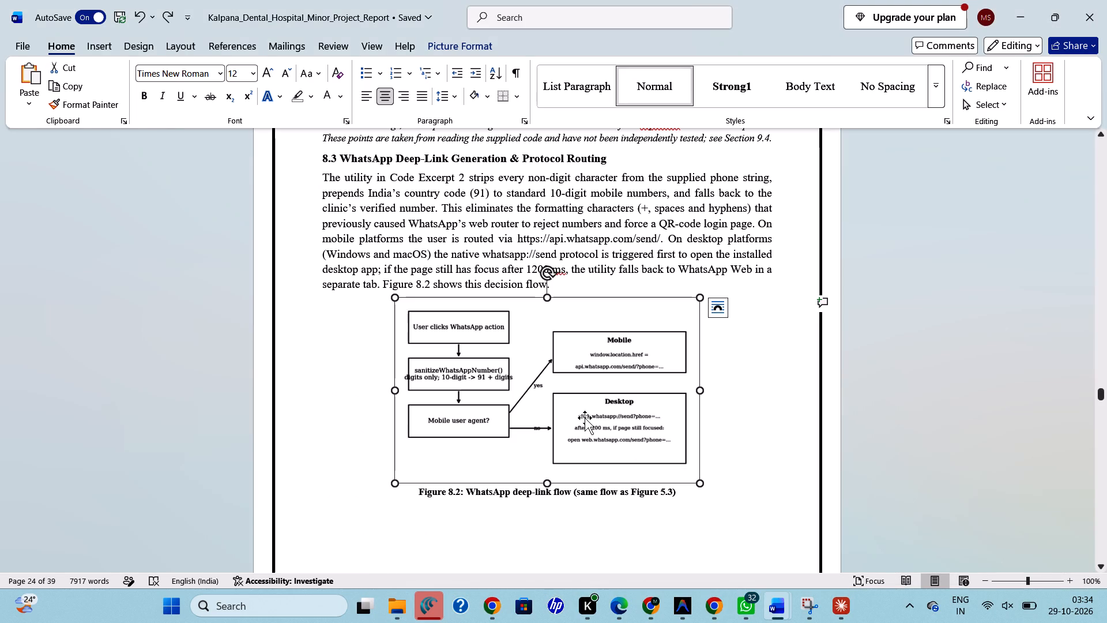
click(585, 418)
key(Delete)
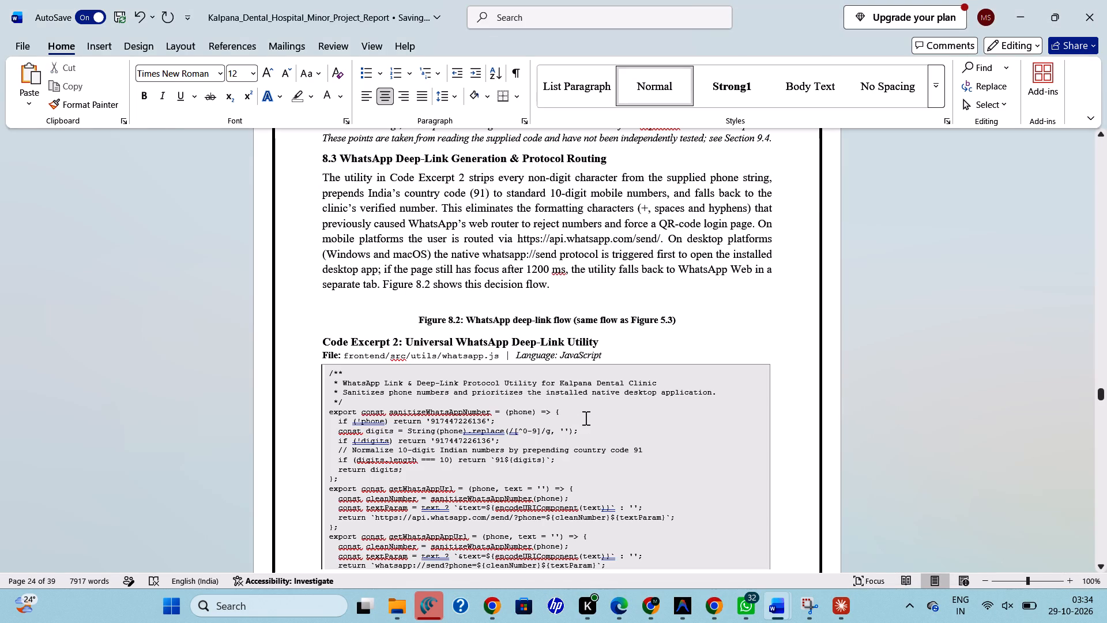
key(ctrl+v)
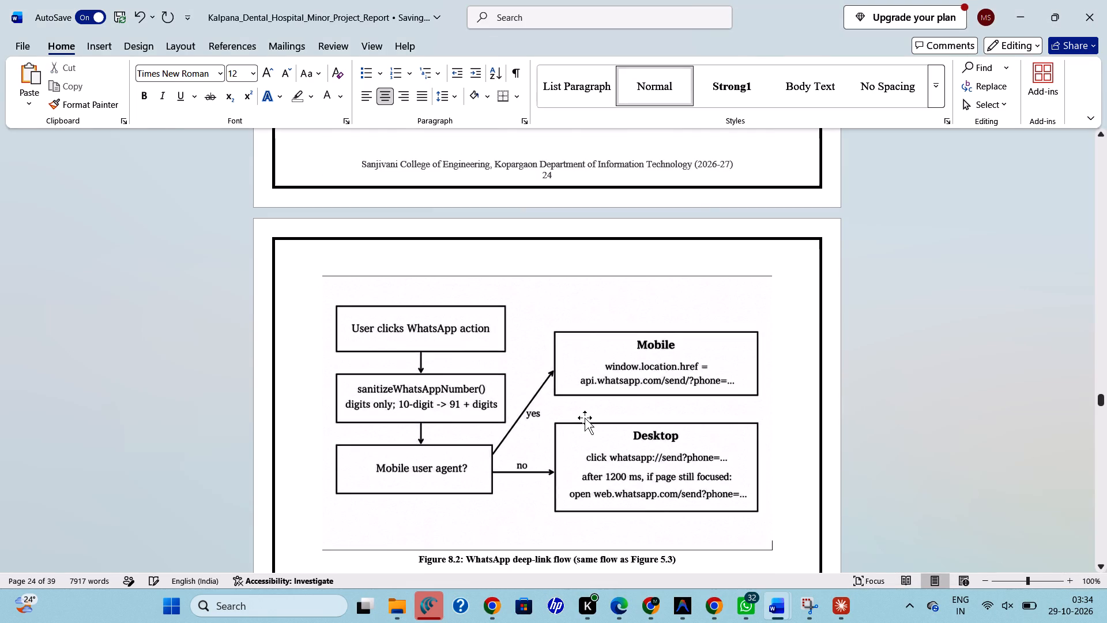
Shrink the new Figure 8.2 flowchart proportionally to about 70% of its pasted width, so it fits below the section 8.3 text on page 24.
scroll(585, 418, down, 1)
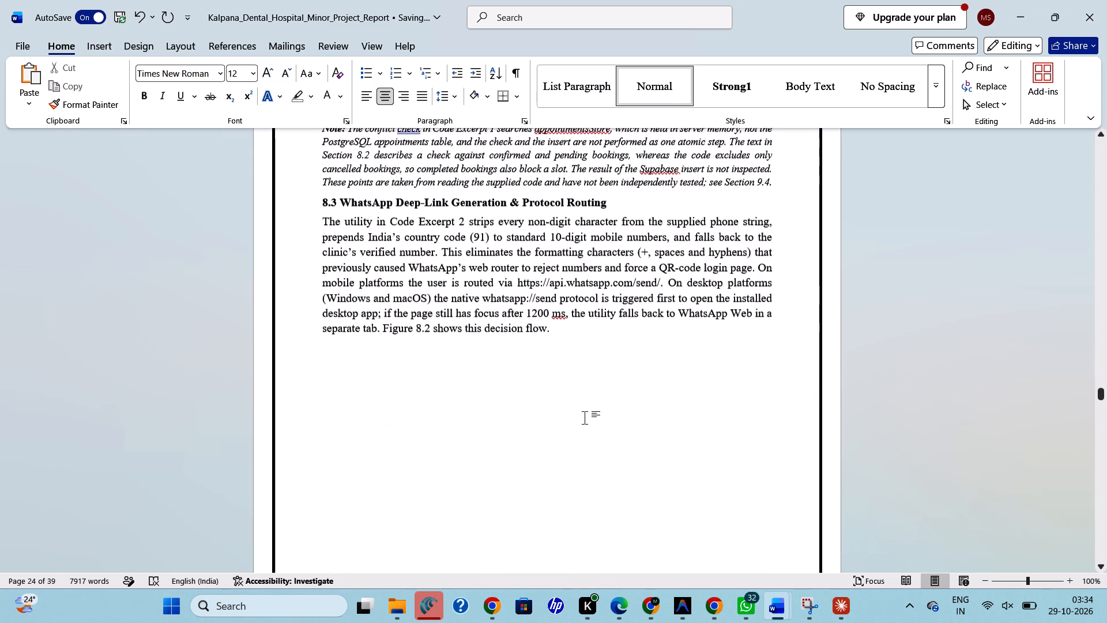
scroll(585, 418, down, 1)
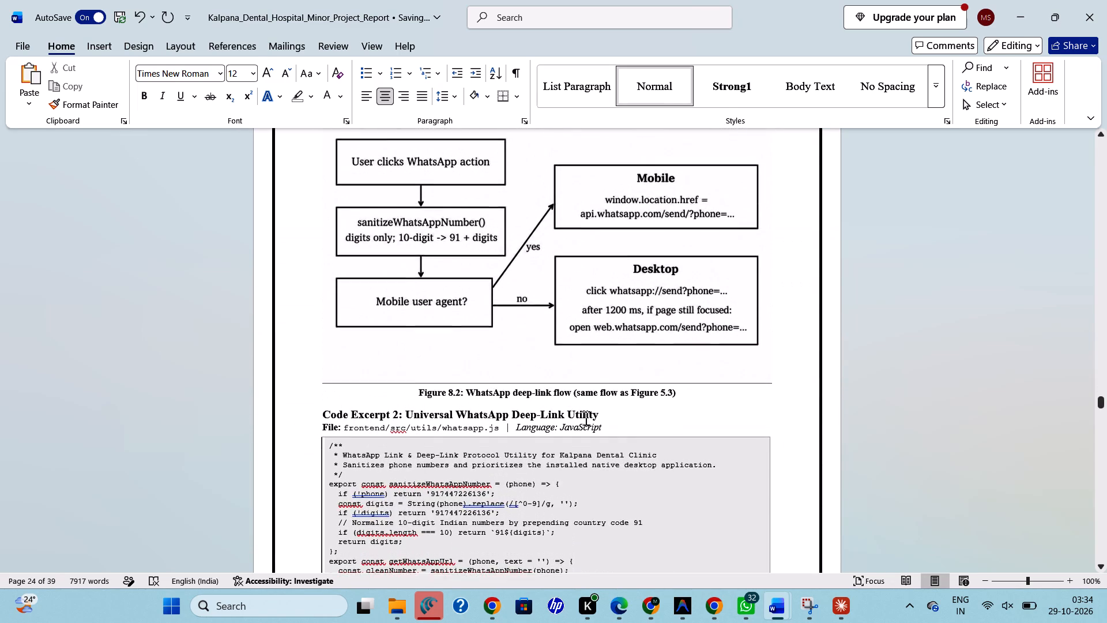
click(606, 345)
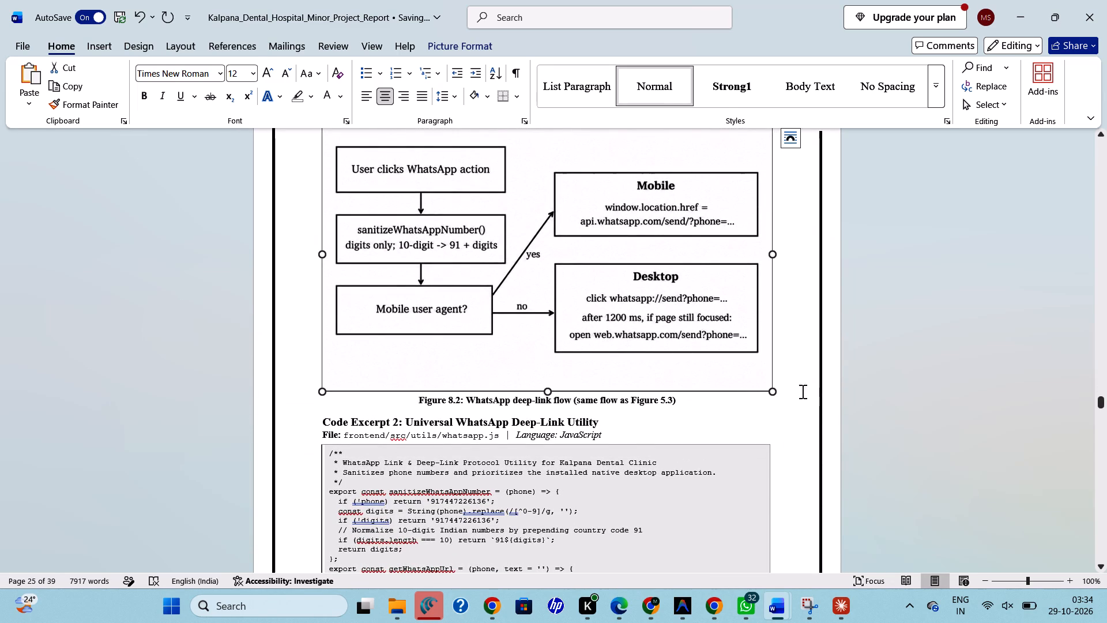
drag(774, 392, 750, 372)
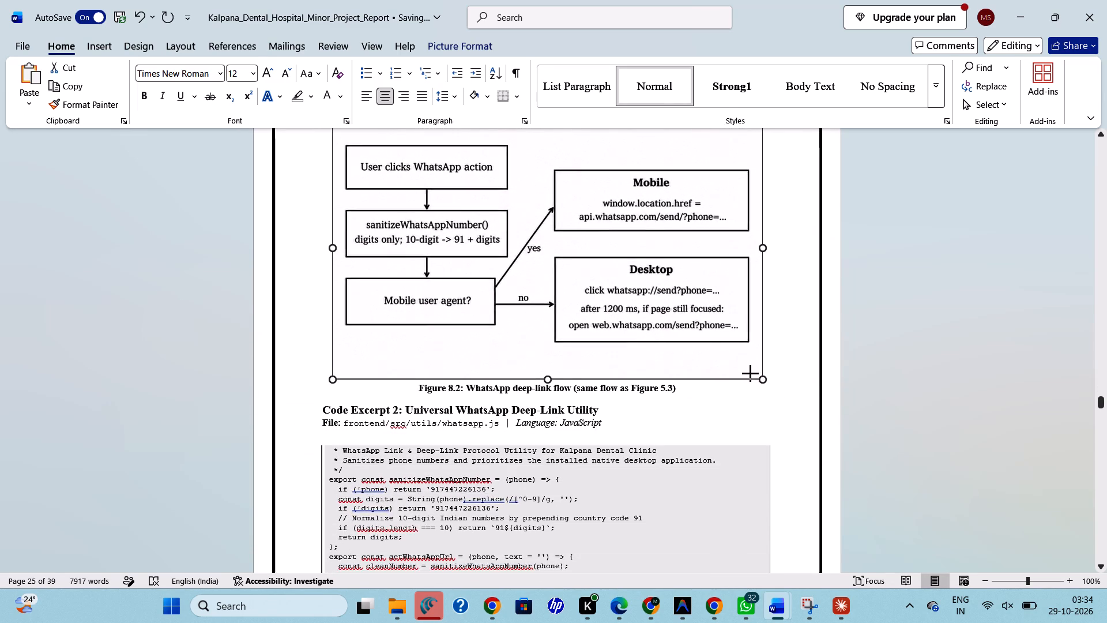
drag(750, 372, 702, 330)
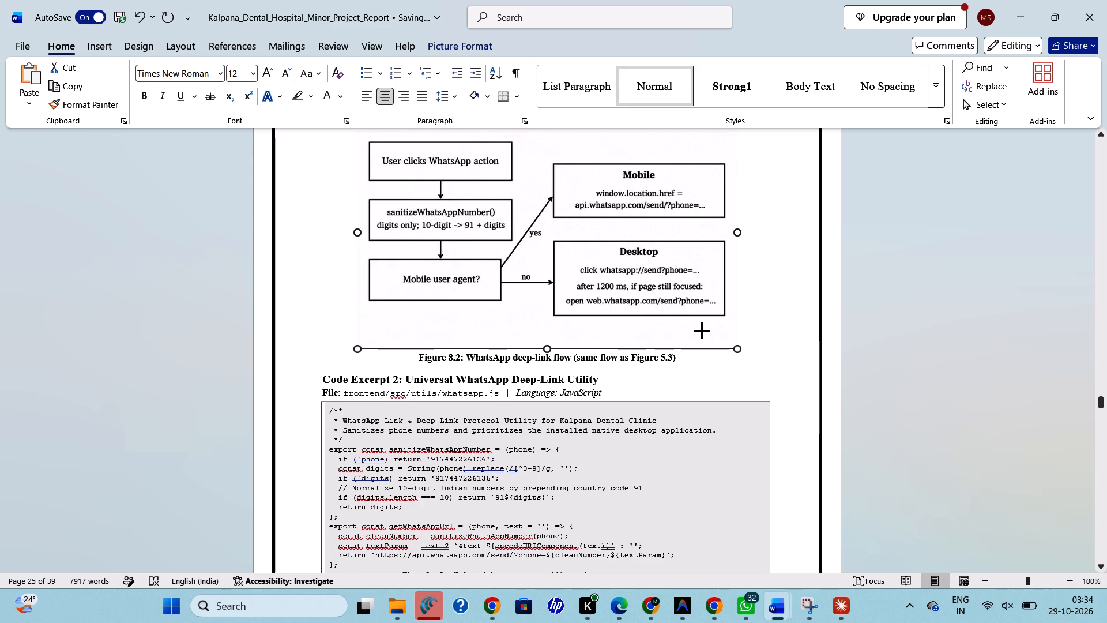
drag(702, 330, 677, 304)
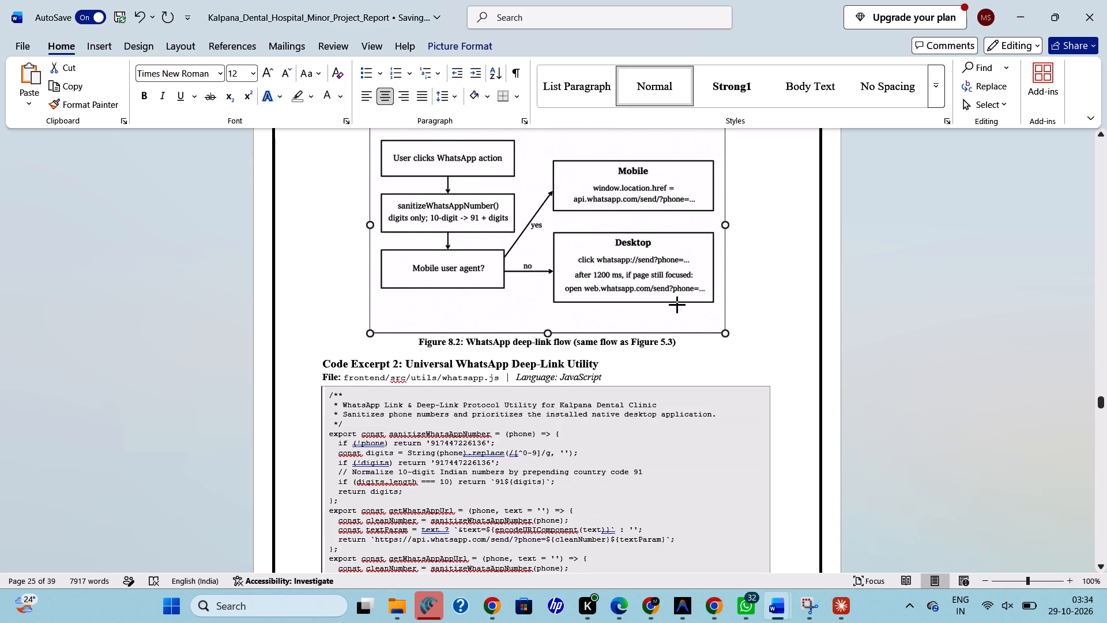
drag(677, 304, 643, 272)
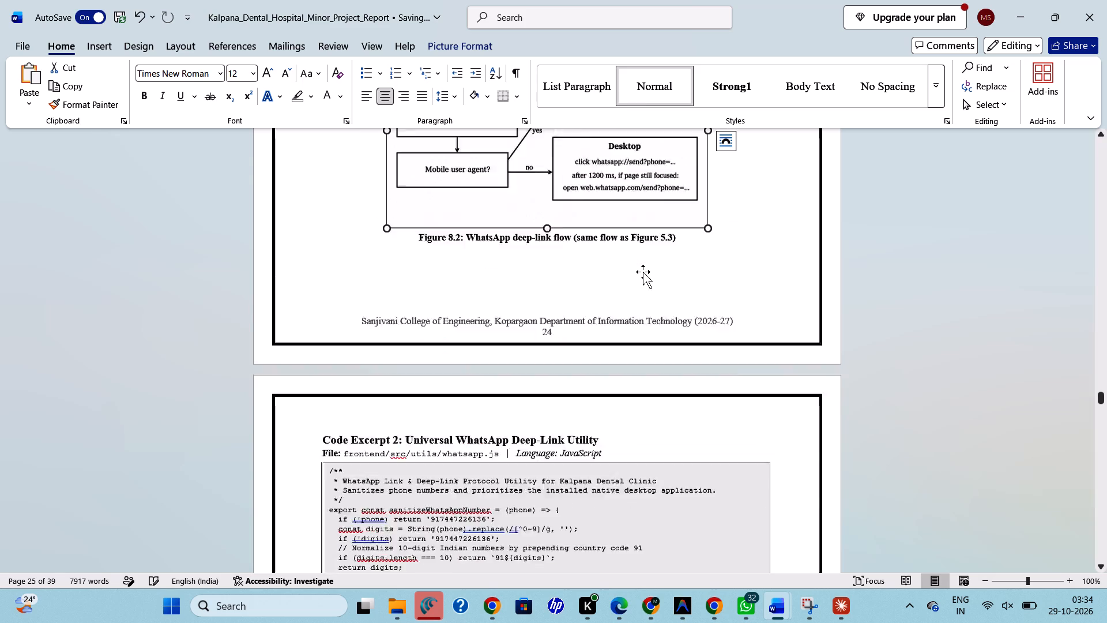
click(737, 358)
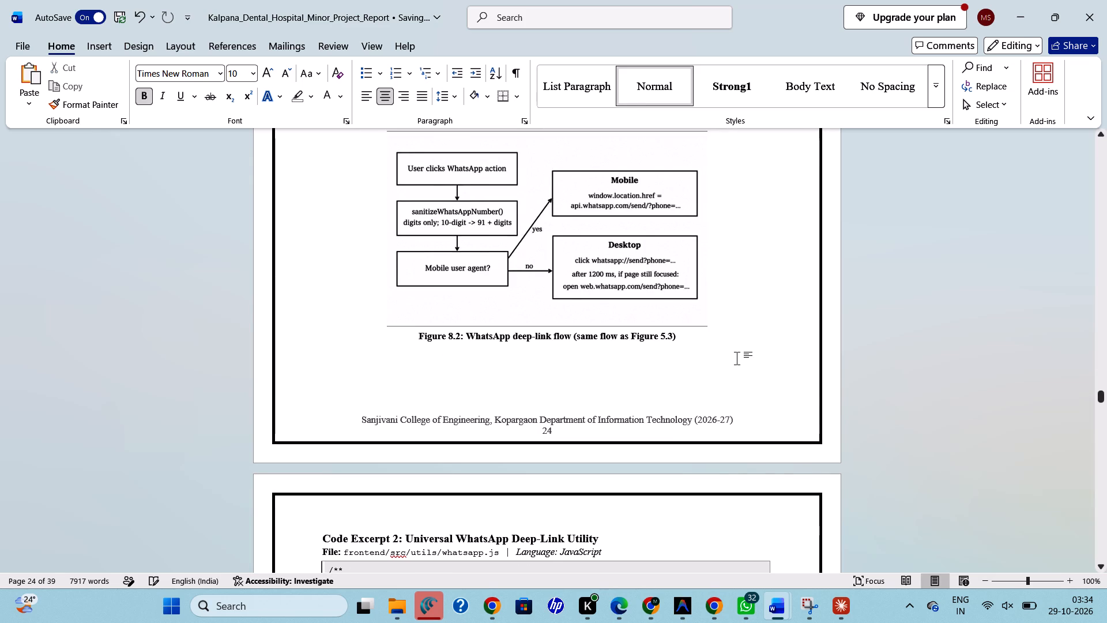
Replace the old WhatsApp deep-link flow picture above the Figure 5.3 caption with the same copied flowchart image.
scroll(737, 358, up, 4)
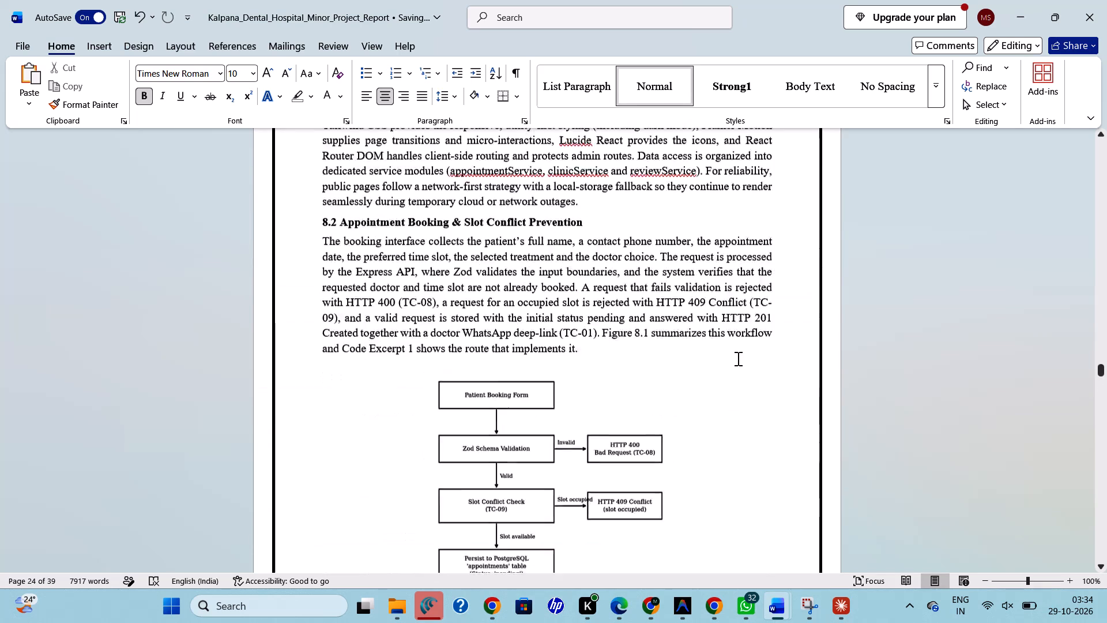
scroll(737, 358, up, 3)
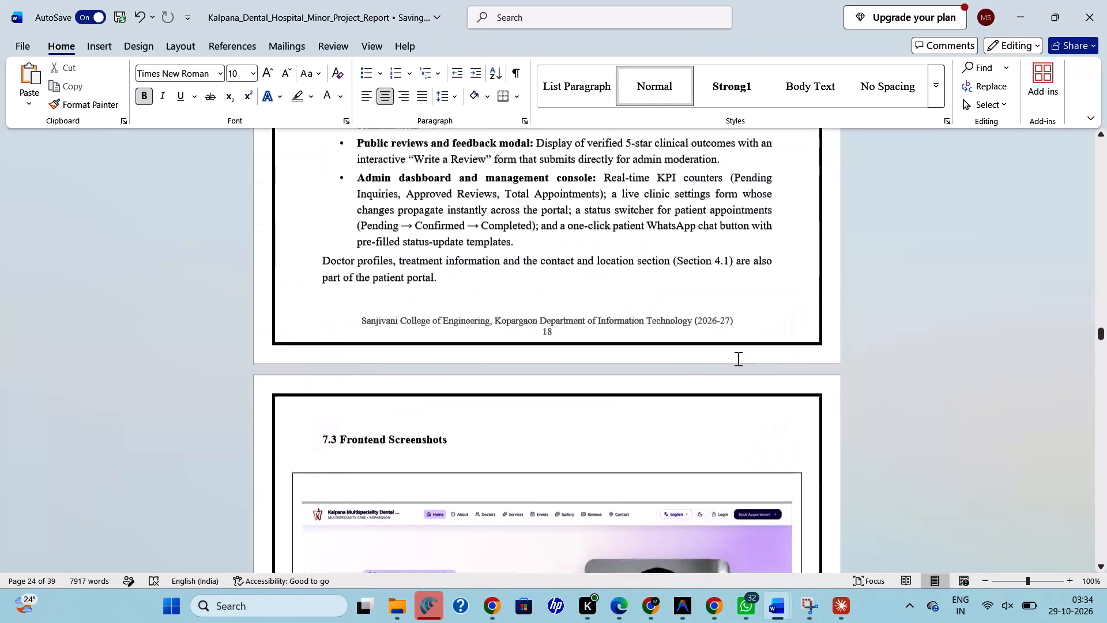
scroll(737, 358, up, 2)
scroll(737, 358, down, 1)
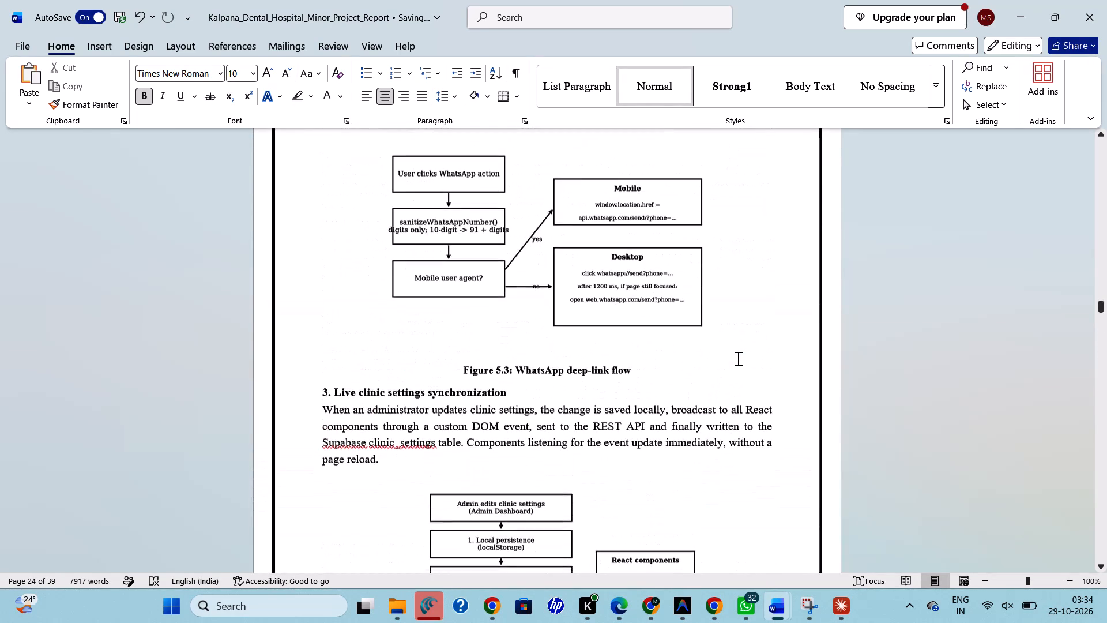
click(562, 282)
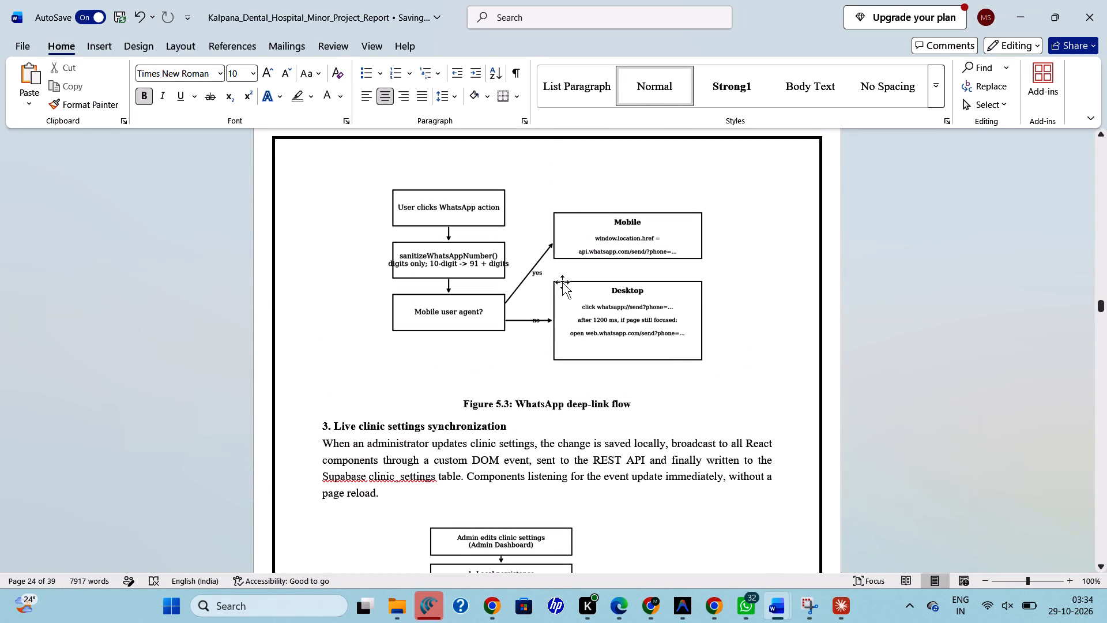
key(Delete)
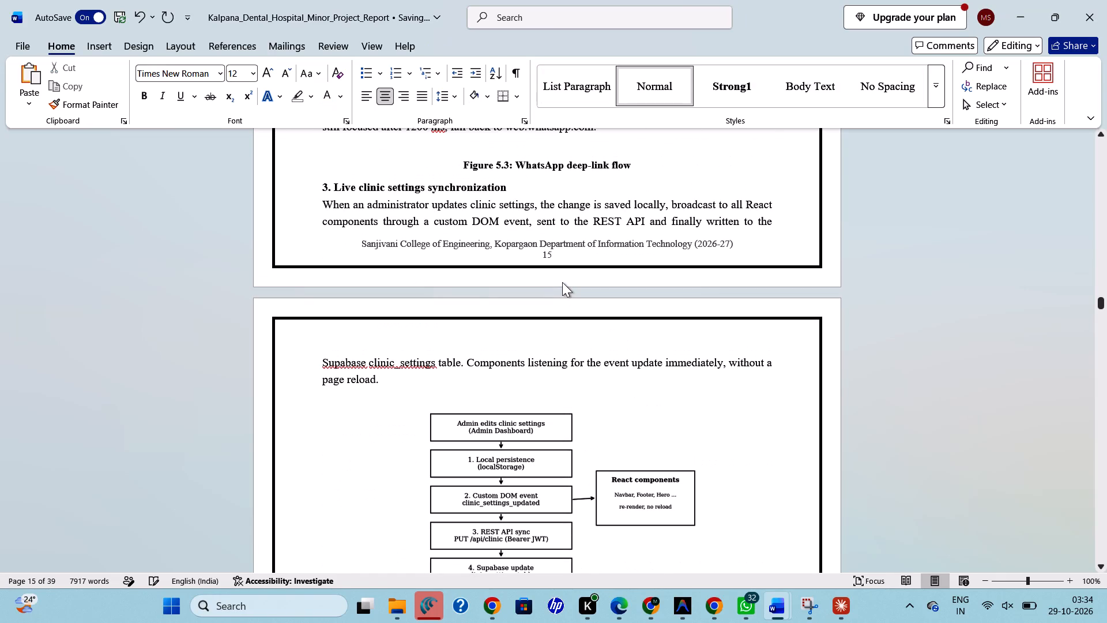
key(ctrl+v)
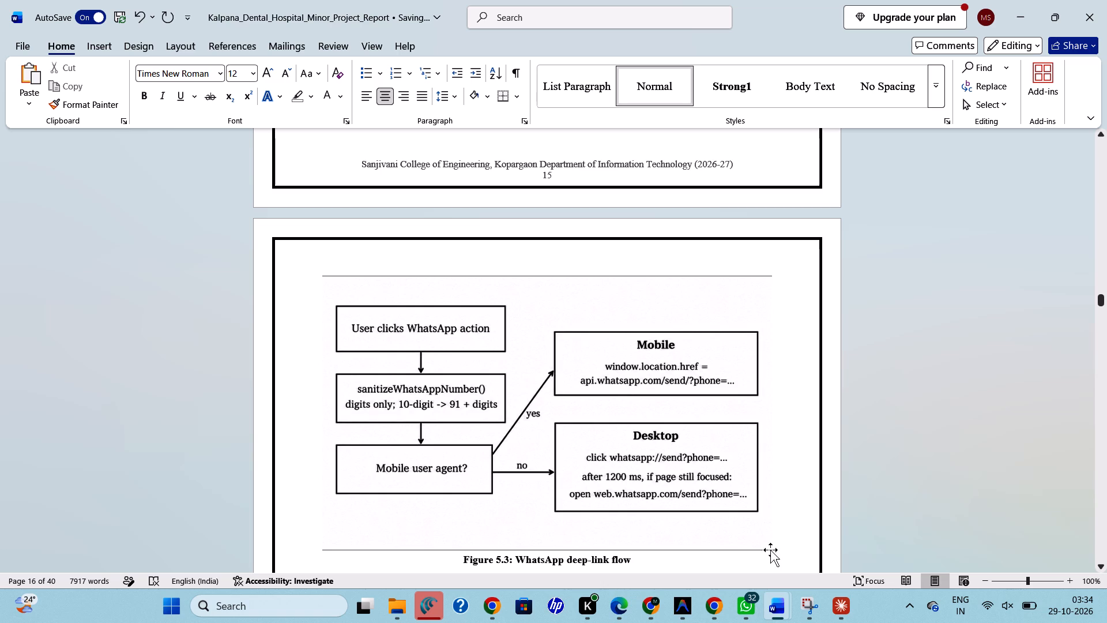
Shrink the new Figure 5.3 flowchart proportionally in stages to about 40% of its pasted width.
click(756, 537)
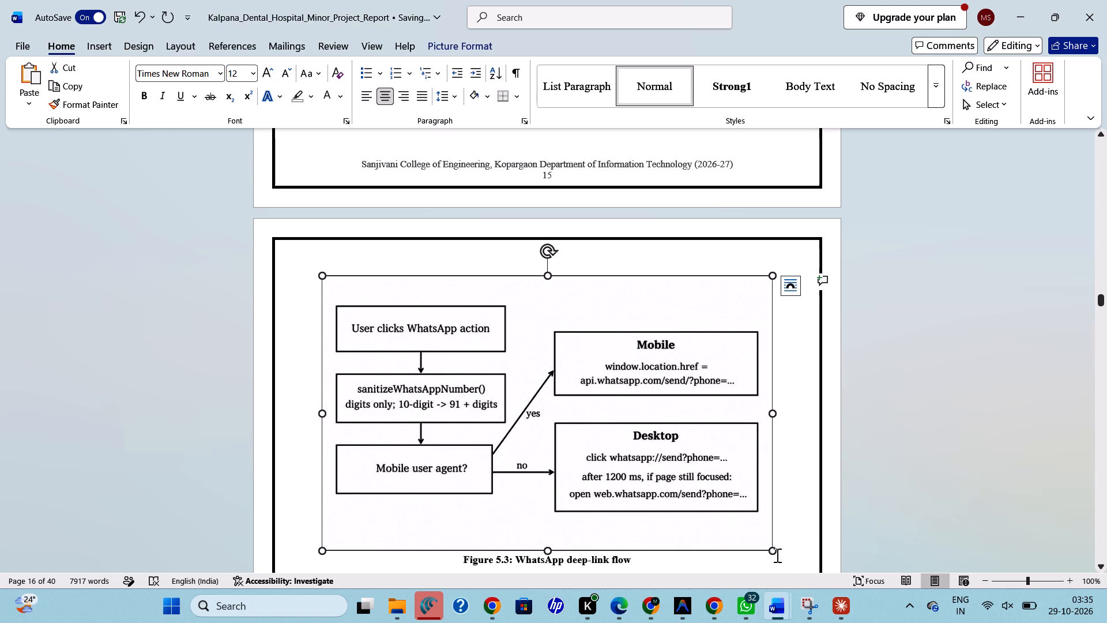
drag(772, 552, 627, 394)
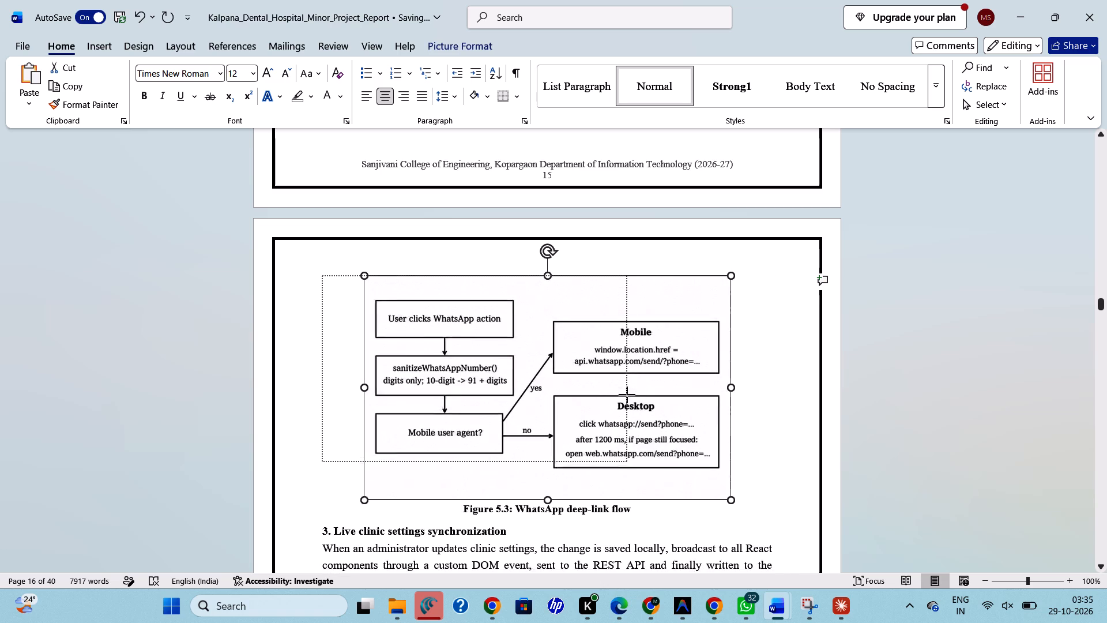
drag(627, 394, 681, 383)
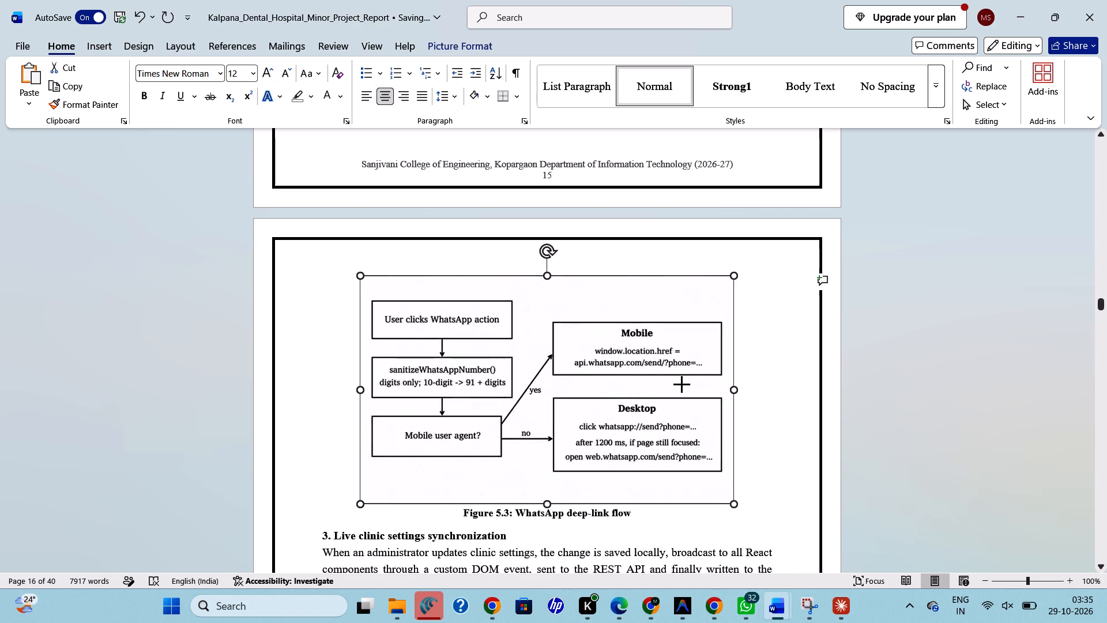
drag(681, 383, 665, 377)
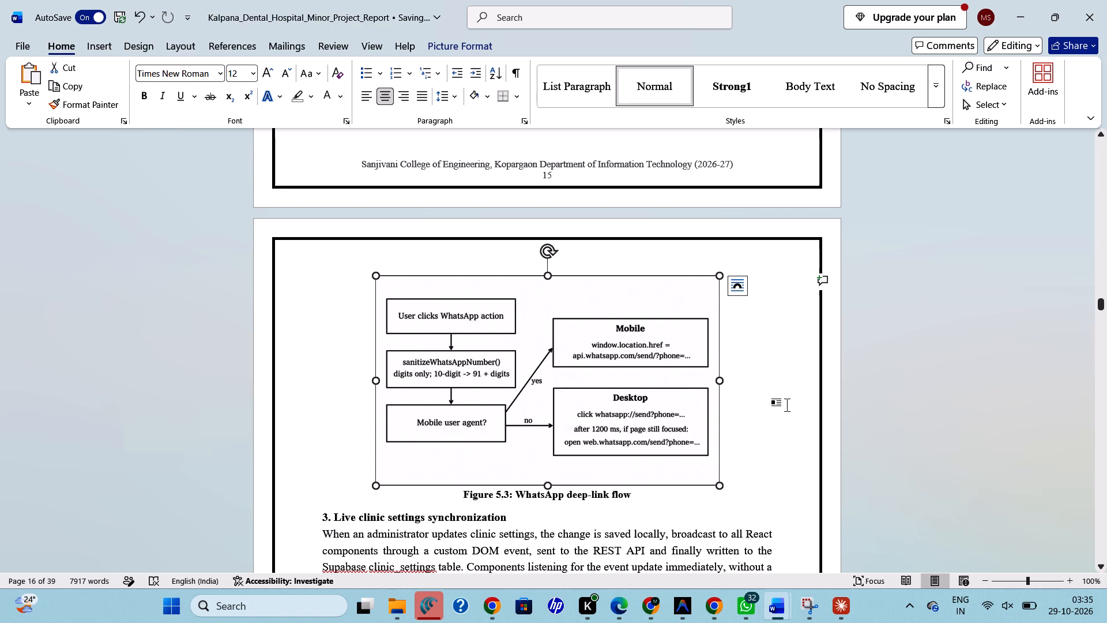
click(787, 406)
click(698, 422)
drag(719, 488, 643, 424)
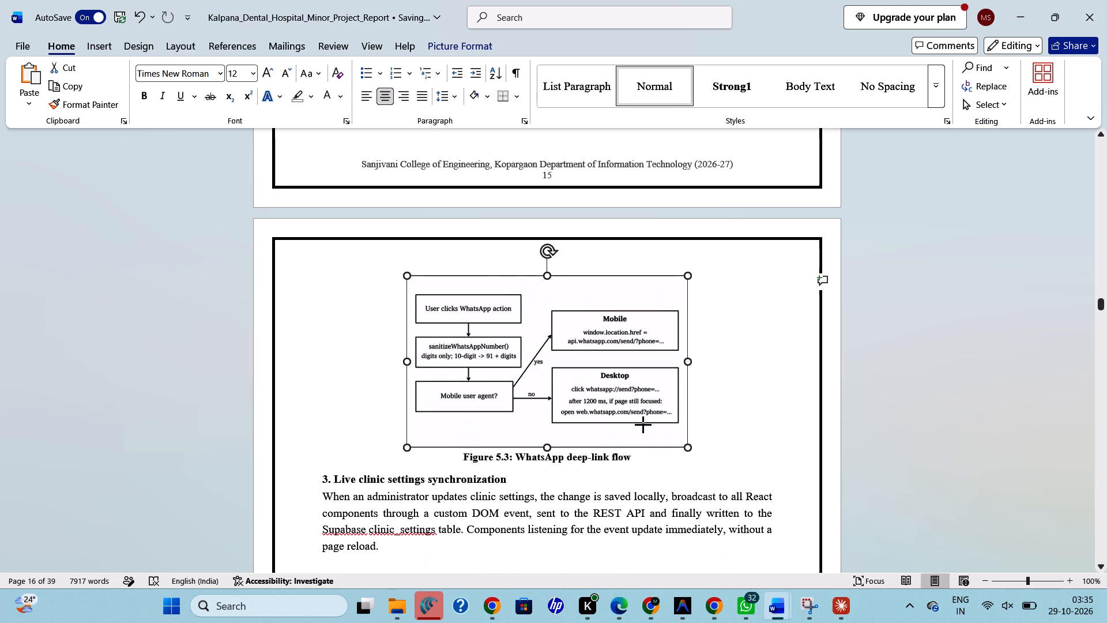
drag(643, 424, 637, 415)
click(637, 415)
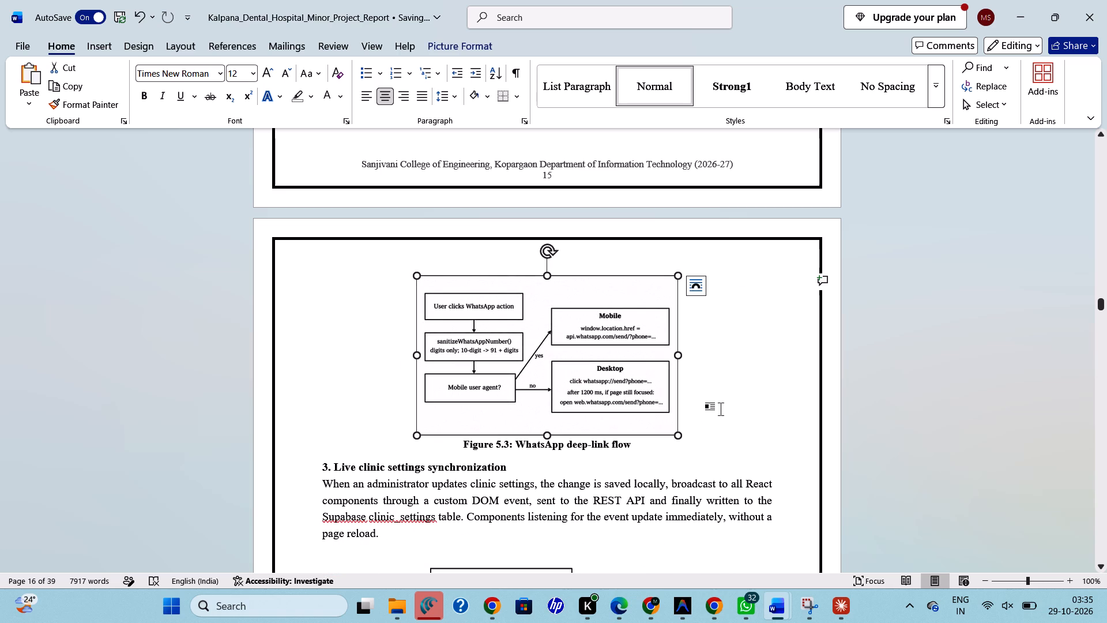
click(724, 409)
click(669, 430)
drag(676, 432, 597, 374)
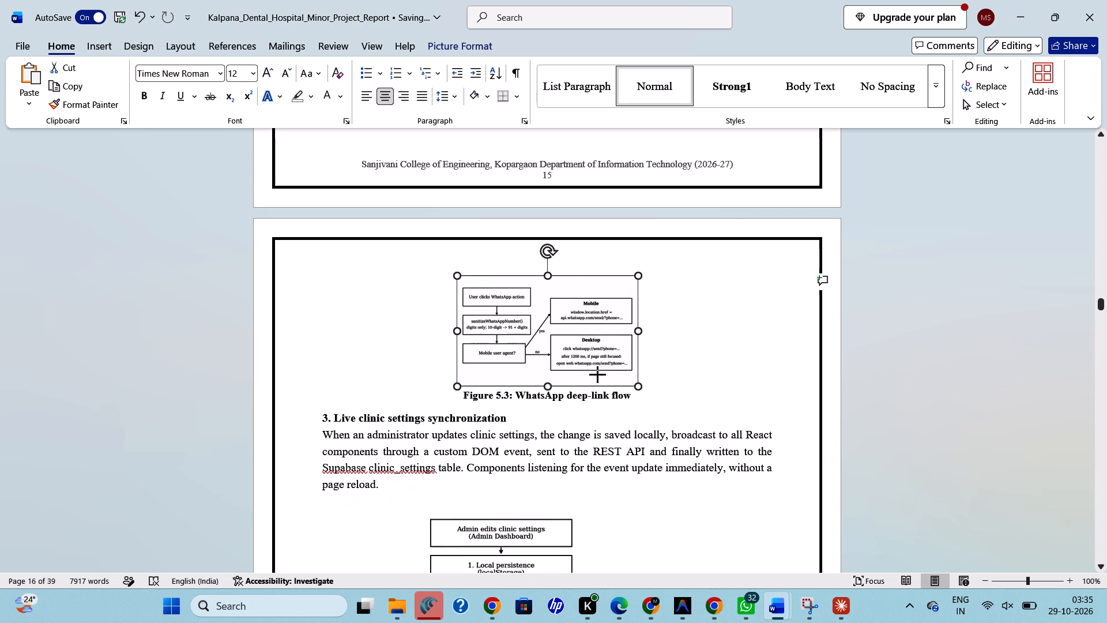
click(597, 374)
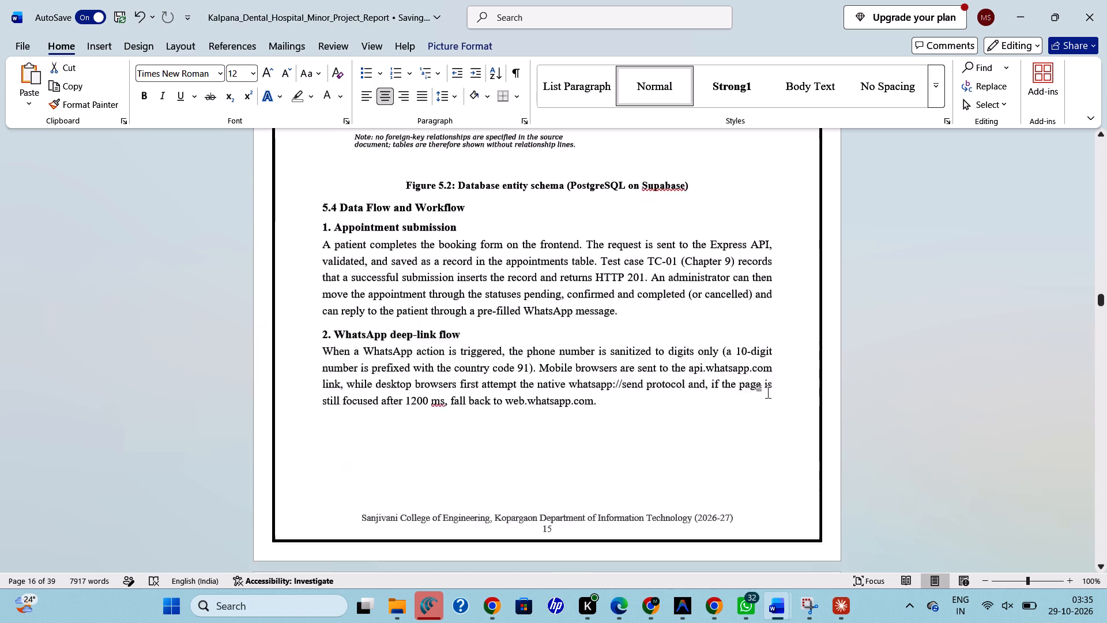
Enlarge the Figure 5.3 flowchart moderately from its lower corner, keeping its proportions.
click(607, 414)
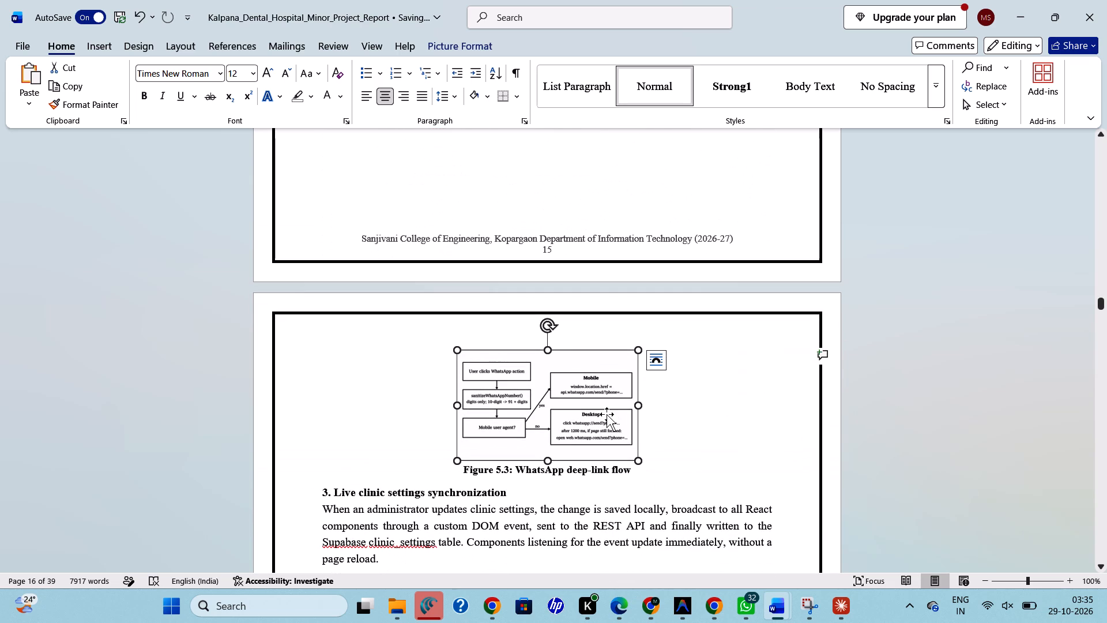
drag(638, 464, 713, 513)
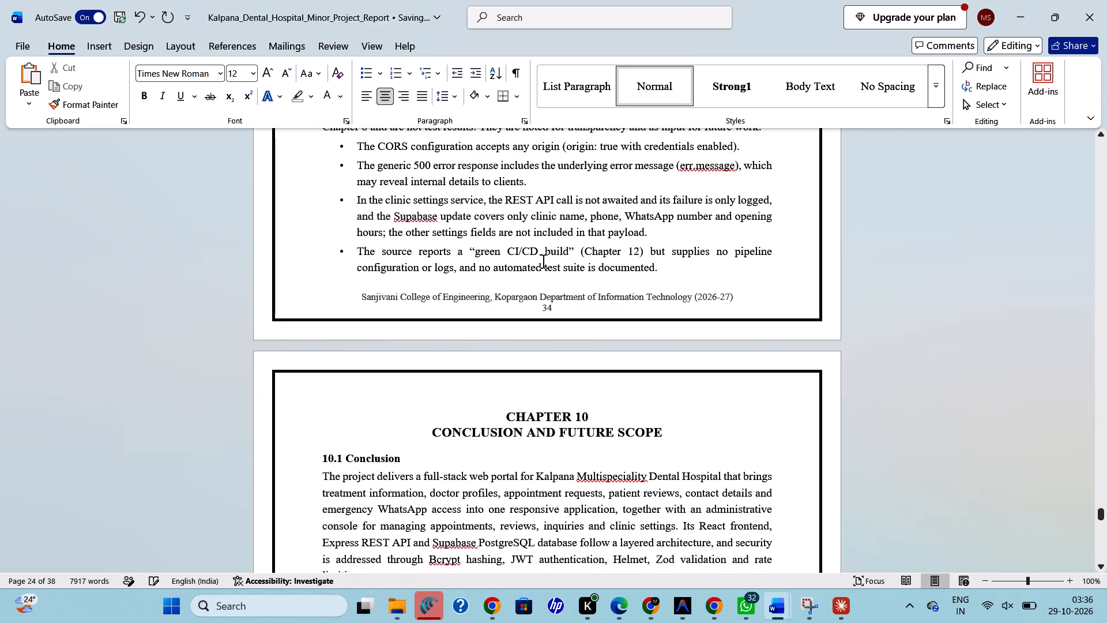
Delete "GET /api/" from the quoted TC-05 input in the italic note above the 9.3 Performance Metrics heading.
scroll(542, 261, up, 1)
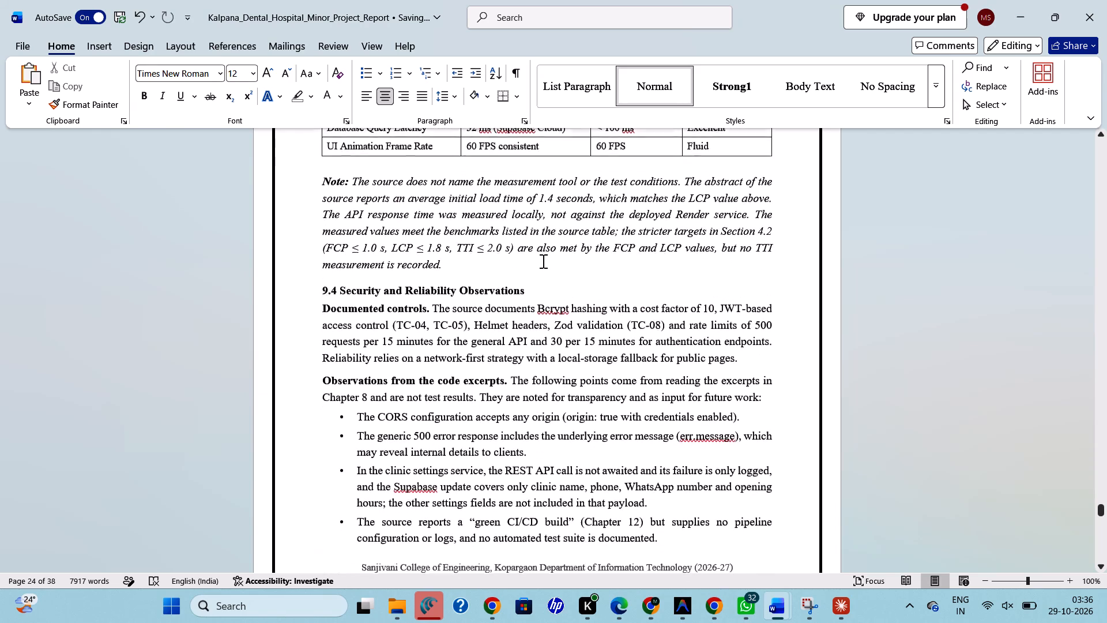
scroll(542, 261, up, 2)
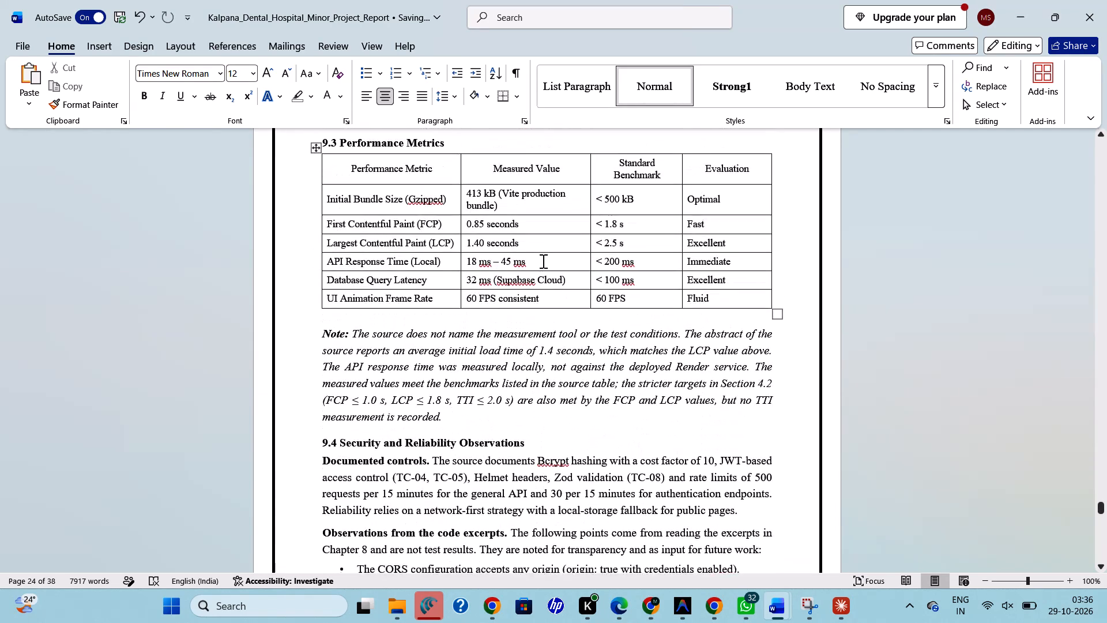
scroll(542, 261, up, 2)
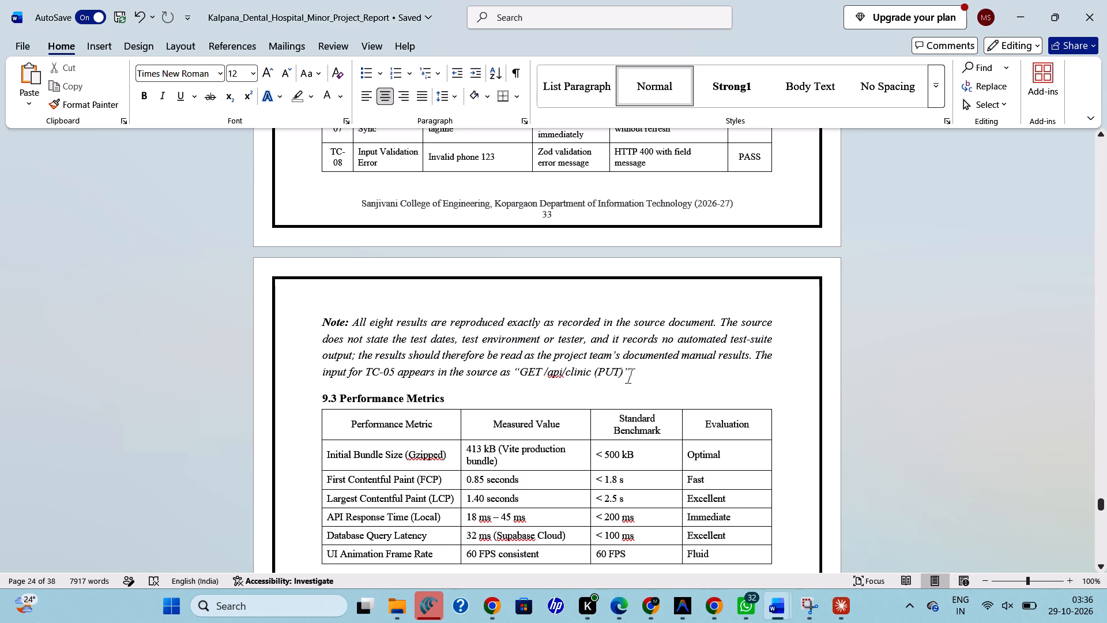
click(568, 373)
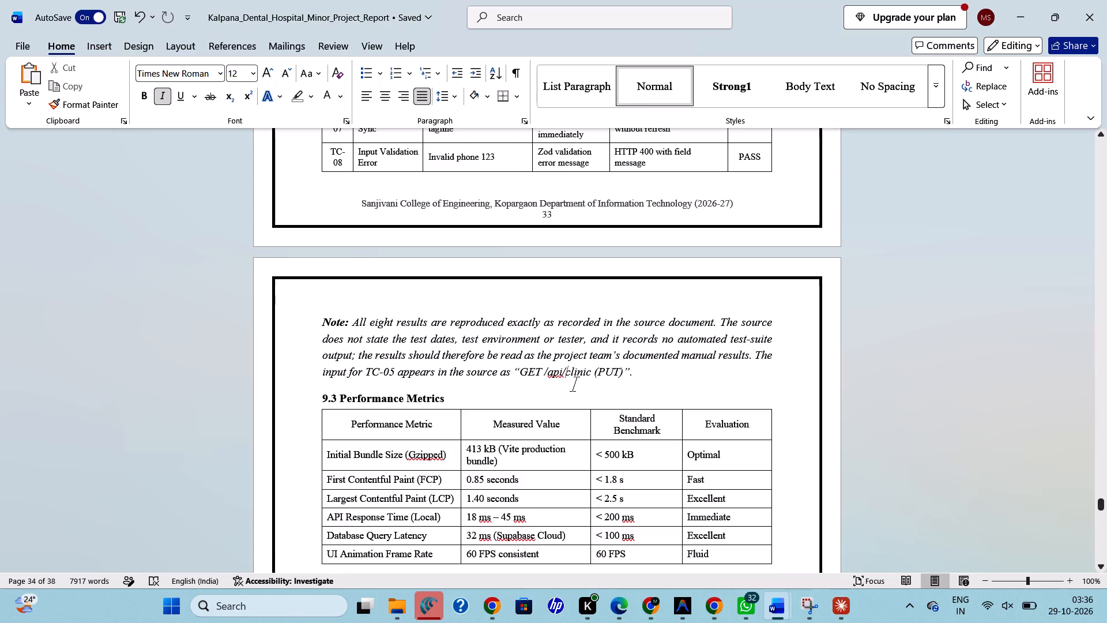
key(BackSpace)
key(BackSpace)
key(BackSpace)
key(BackSpace)
key(BackSpace)
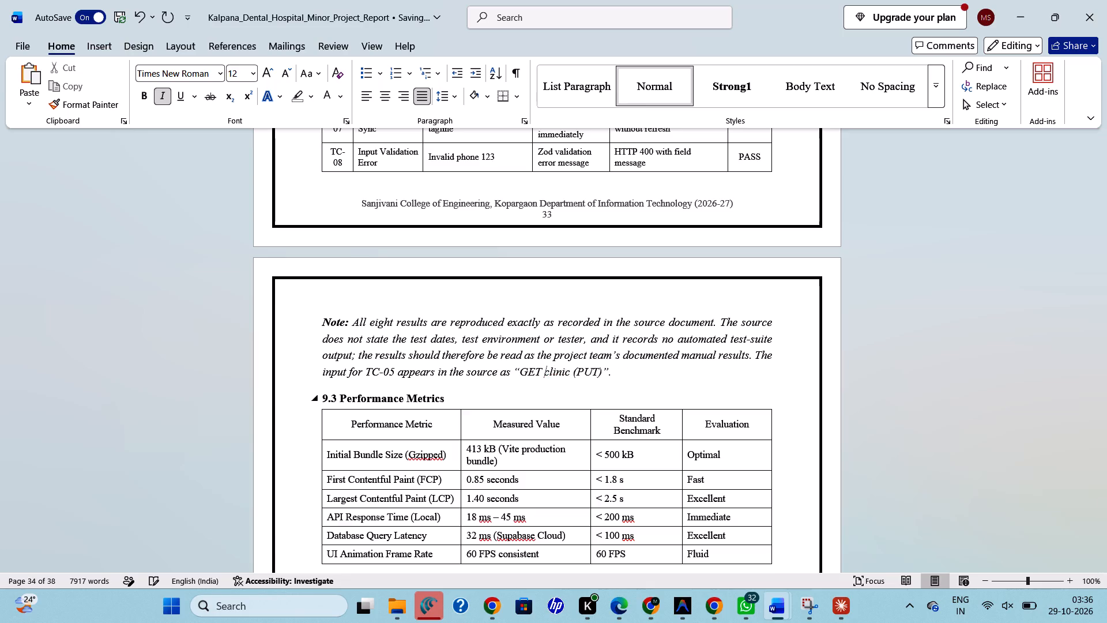
key(BackSpace)
key(BackSpace)
key(BackSpace)
key(BackSpace)
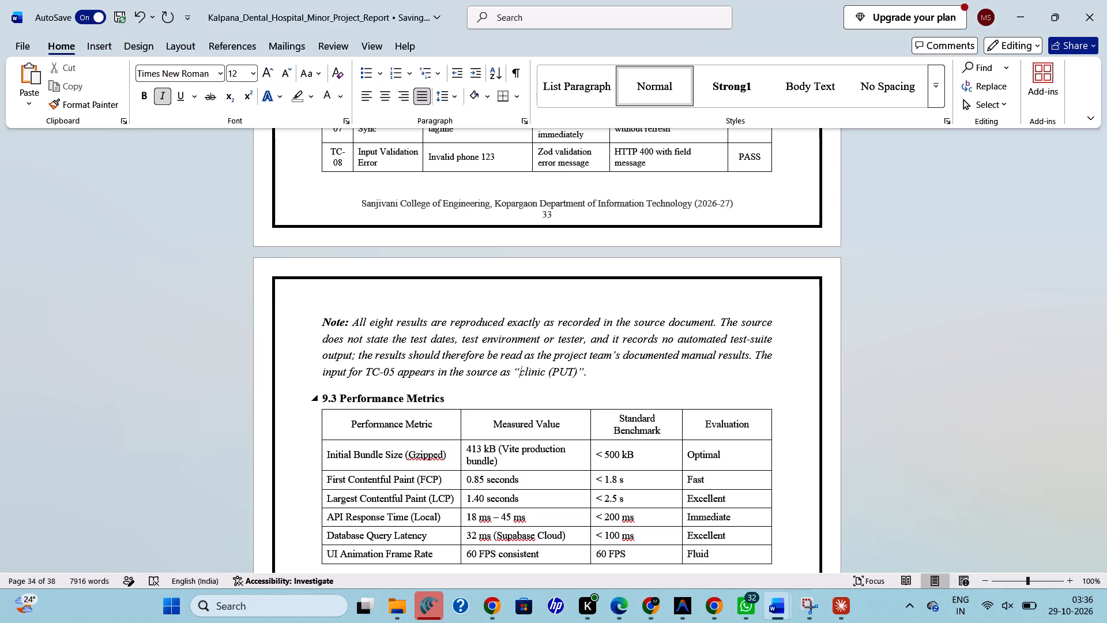
click(684, 403)
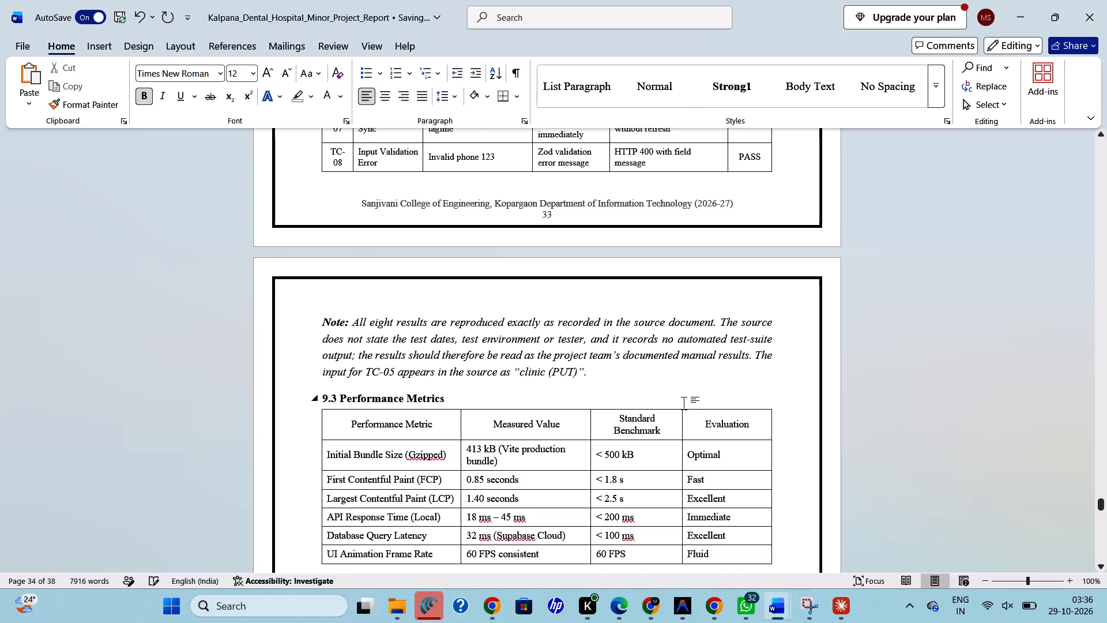
Look back through the report from Chapter 9 Testing and Results through Chapters 8 and 5 to the opening pages.
scroll(684, 403, up, 1)
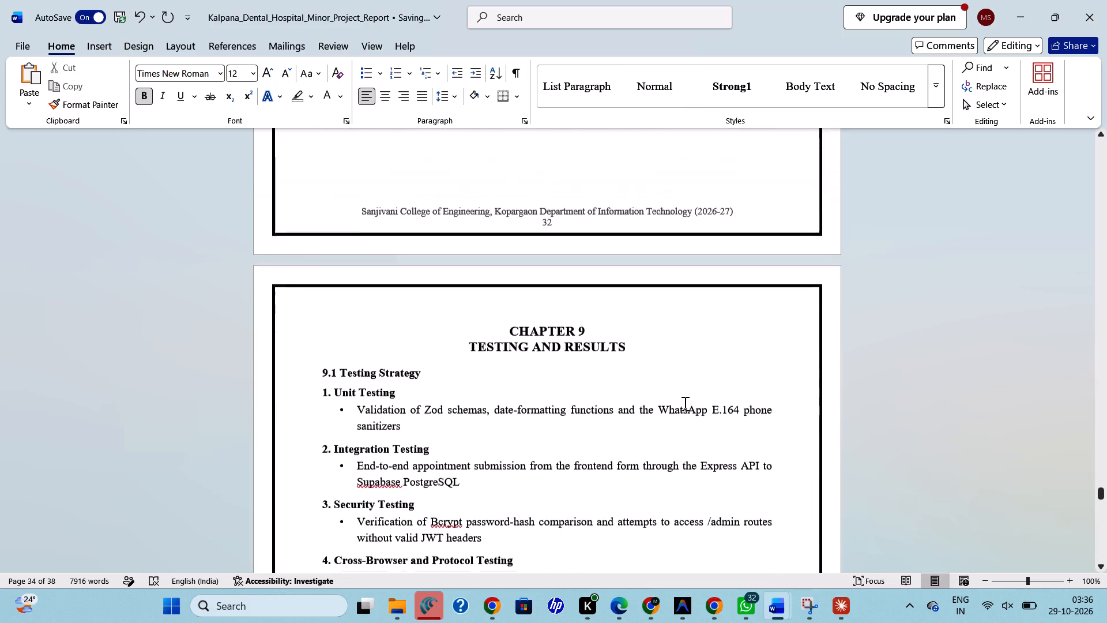
scroll(684, 403, up, 3)
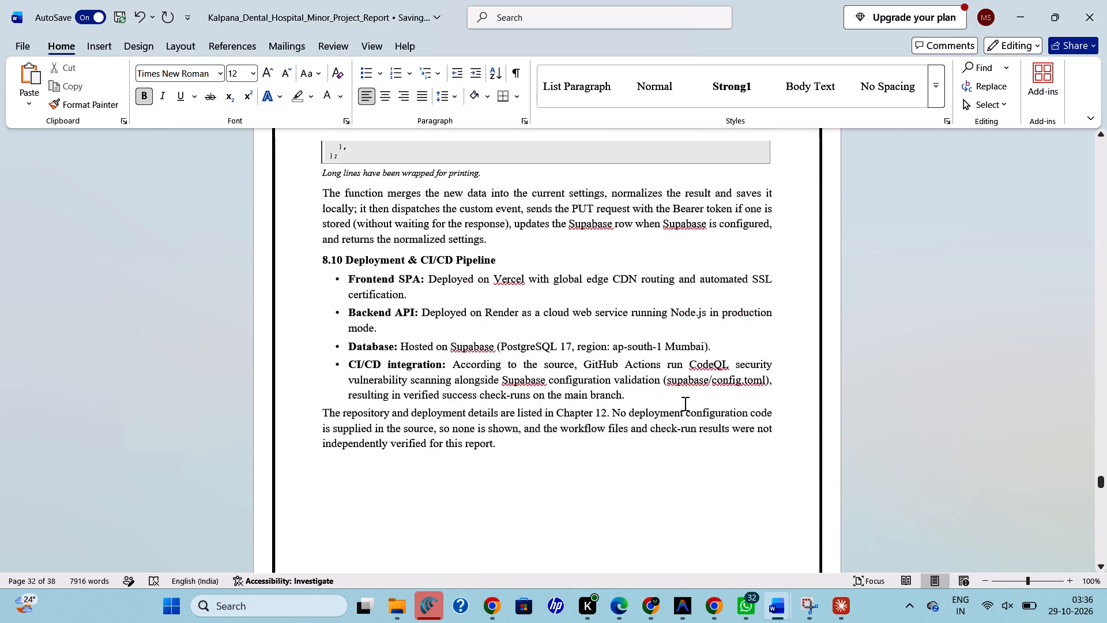
scroll(684, 403, up, 1)
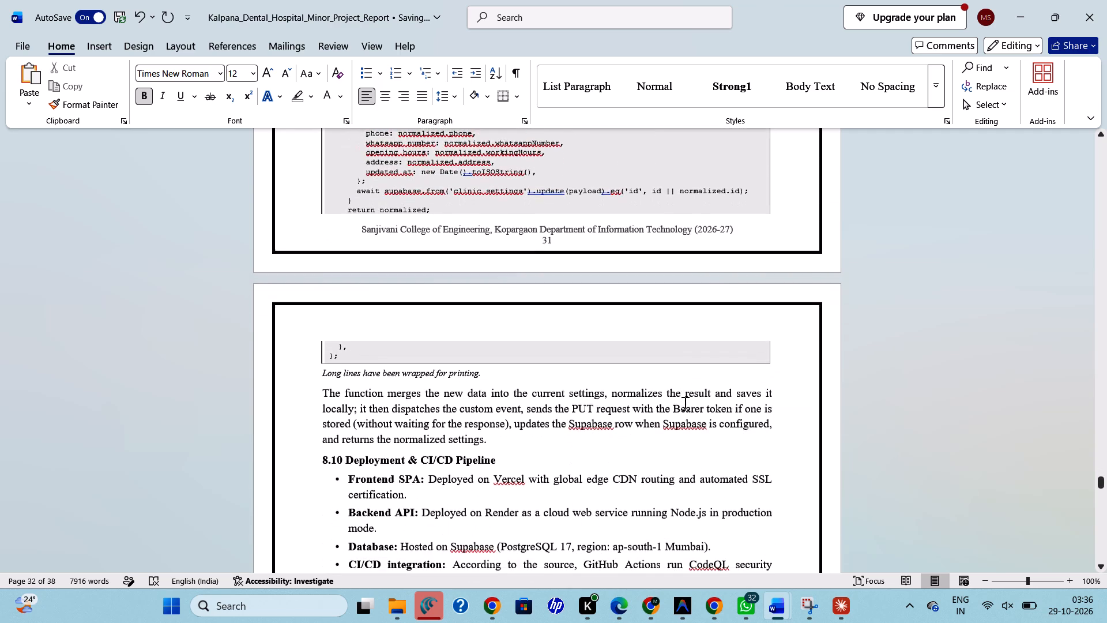
scroll(684, 403, up, 1)
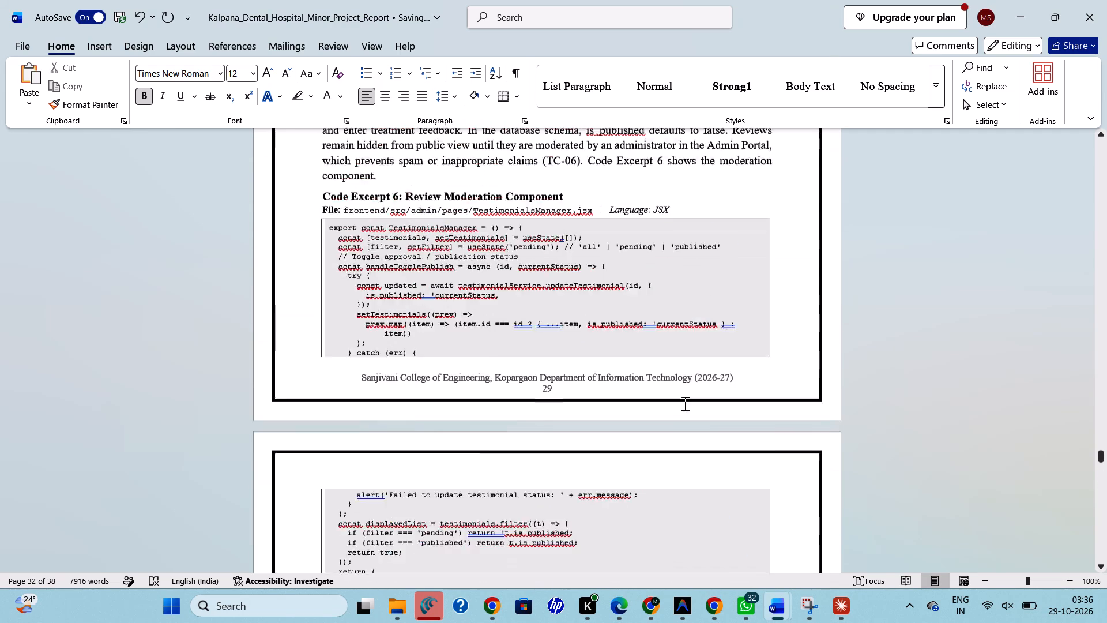
scroll(684, 403, up, 4)
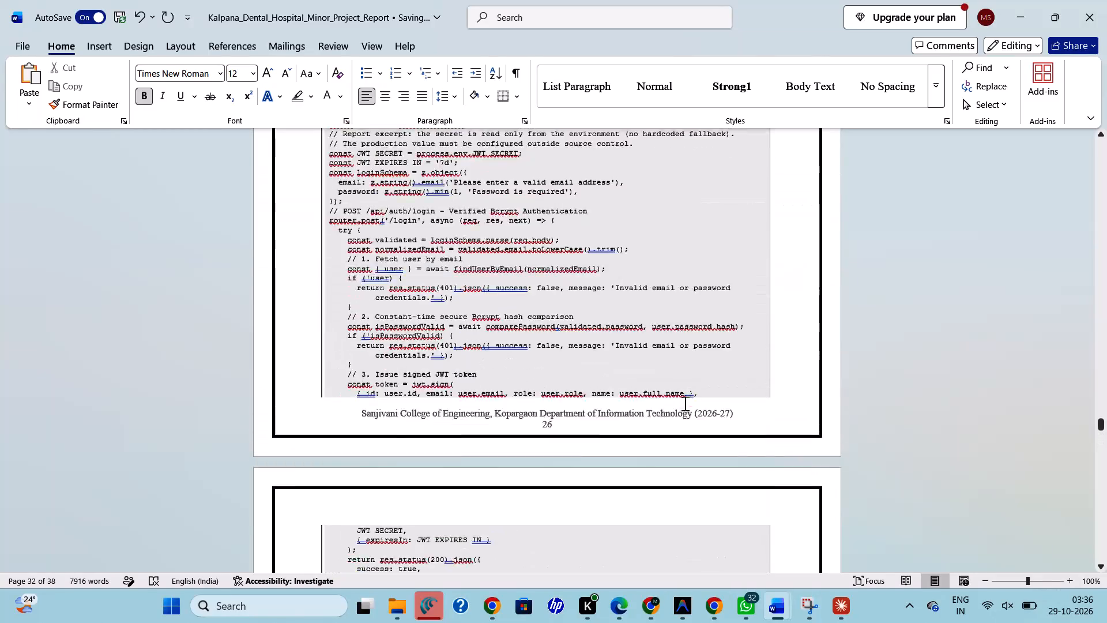
scroll(684, 403, up, 6)
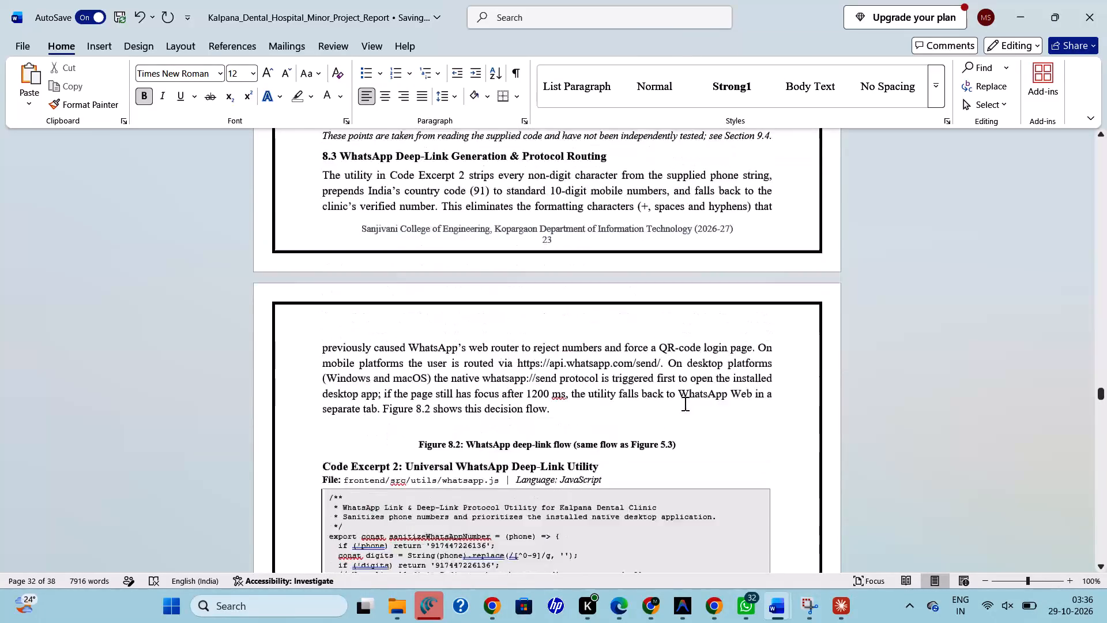
scroll(684, 403, up, 6)
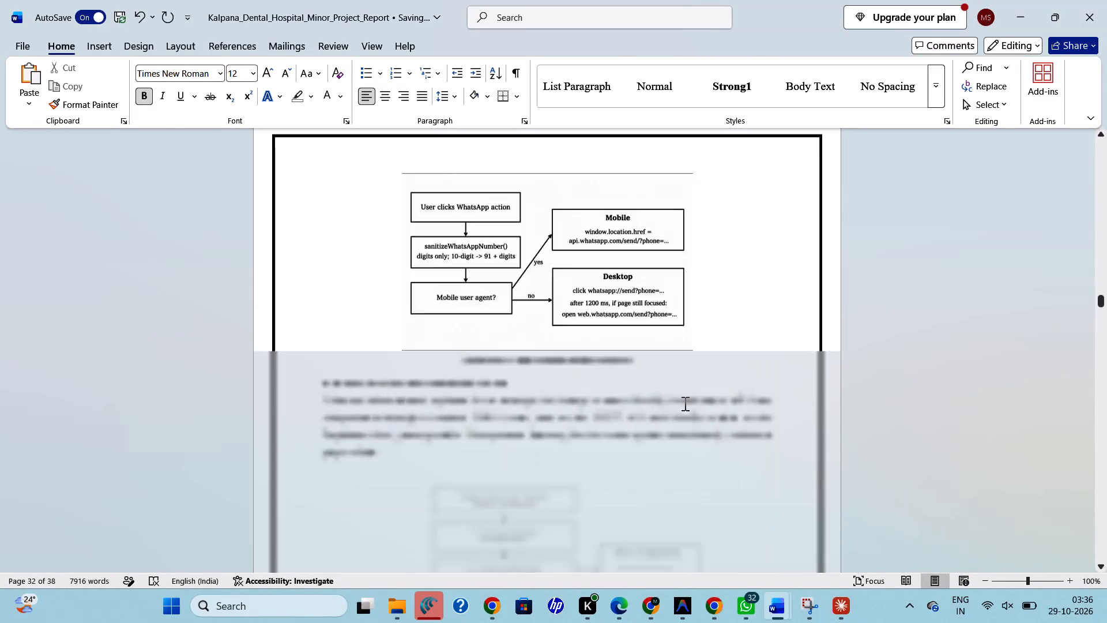
scroll(684, 403, up, 3)
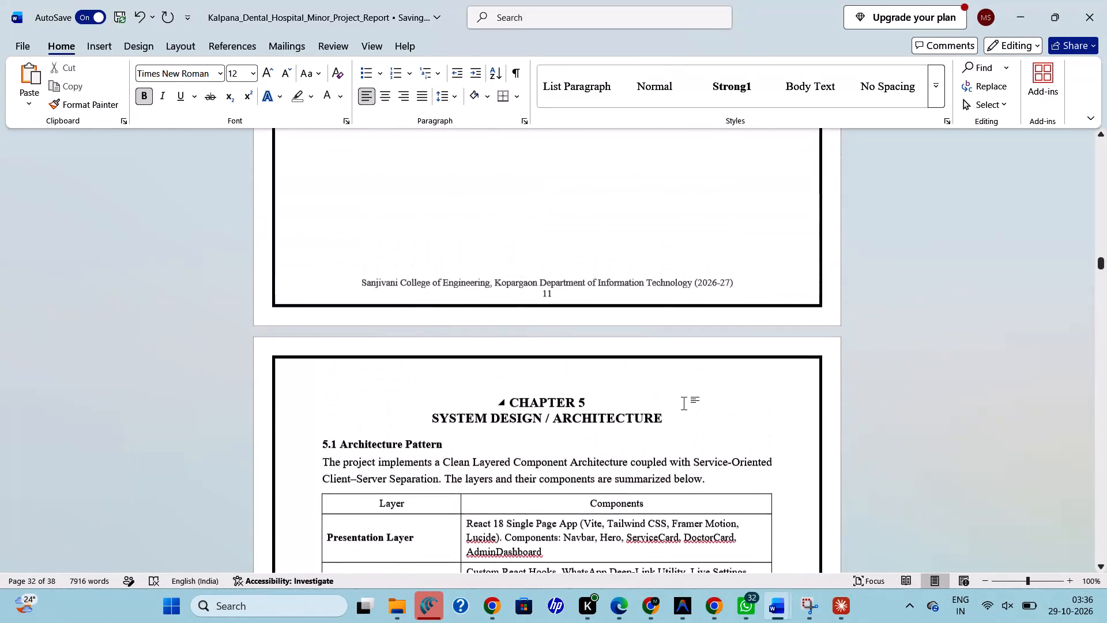
scroll(684, 403, up, 6)
Review the report from the opening pages through to the Figure 12.1 GitHub repository page, and back to Chapter 10.
scroll(684, 403, down, 1)
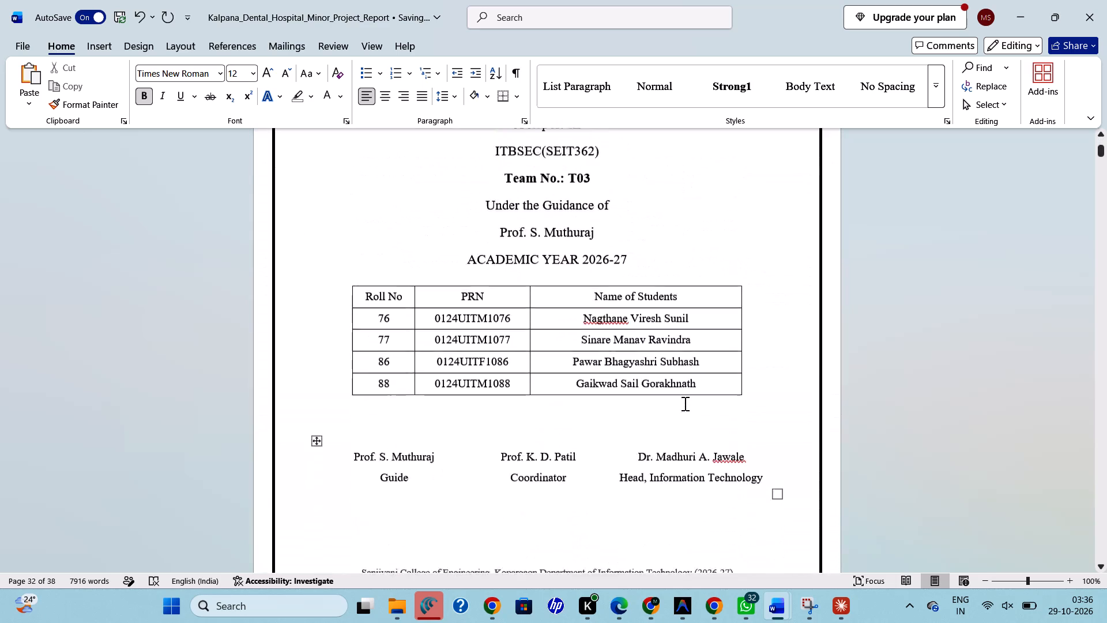
scroll(684, 403, down, 2)
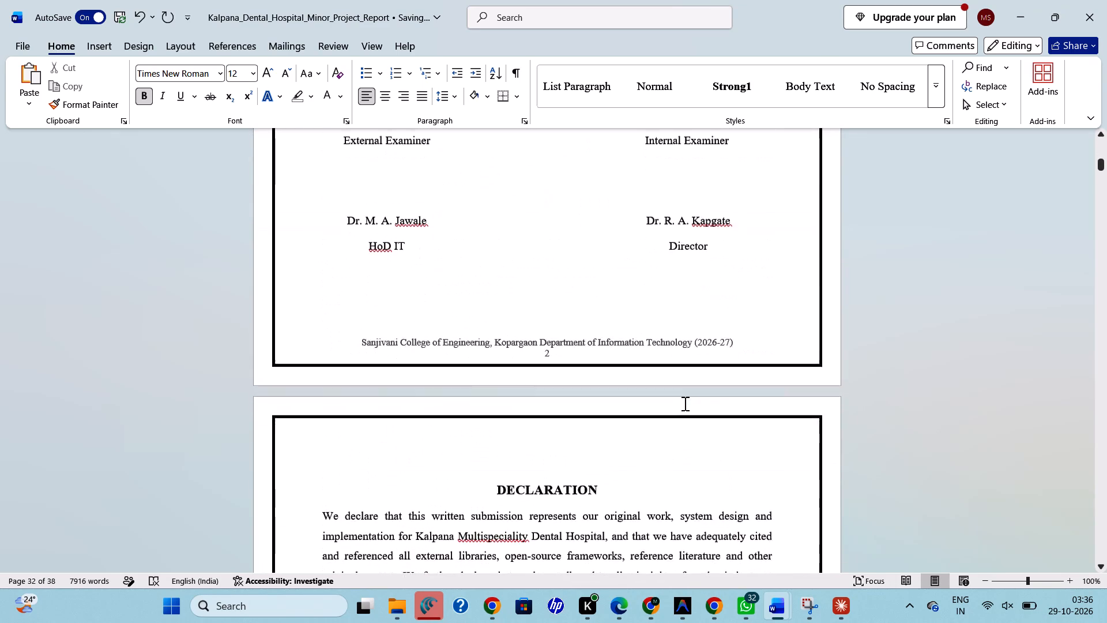
scroll(684, 403, down, 5)
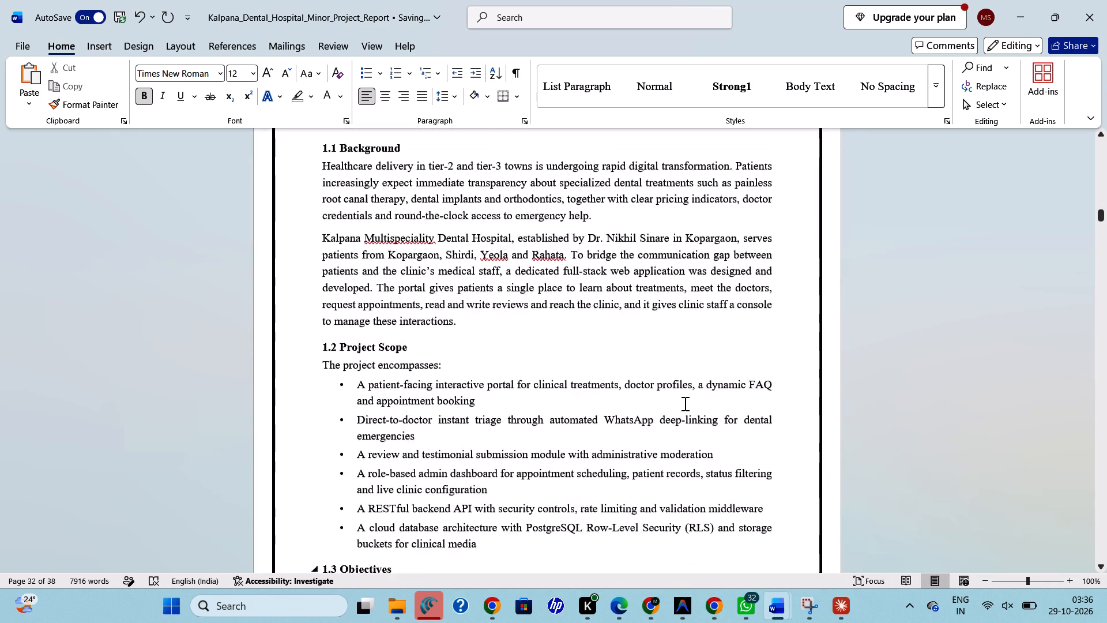
scroll(684, 403, down, 4)
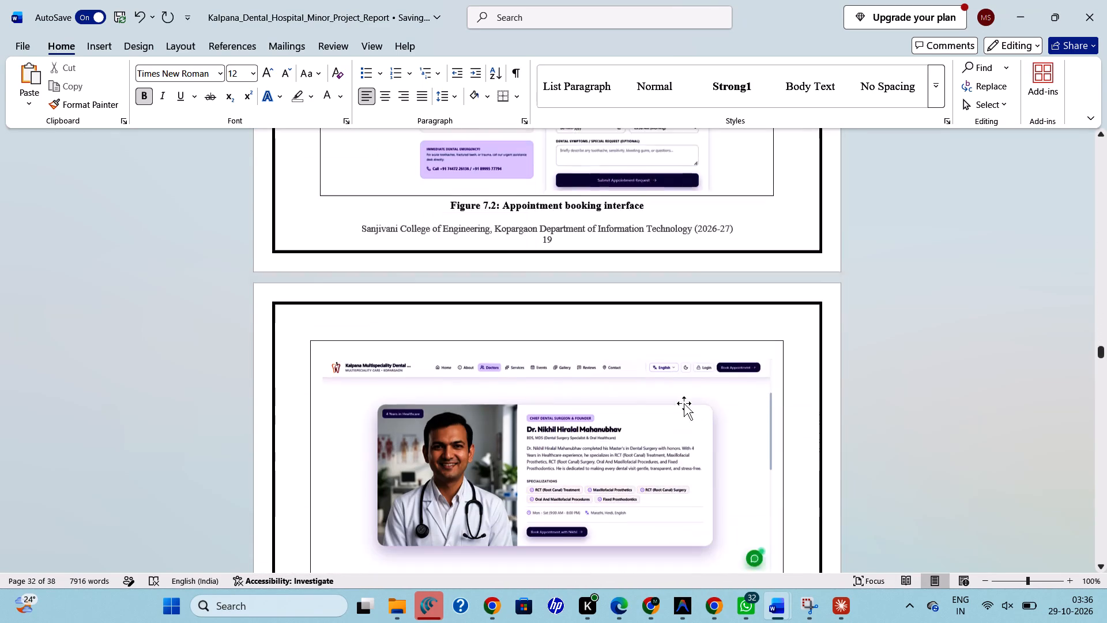
scroll(684, 403, down, 5)
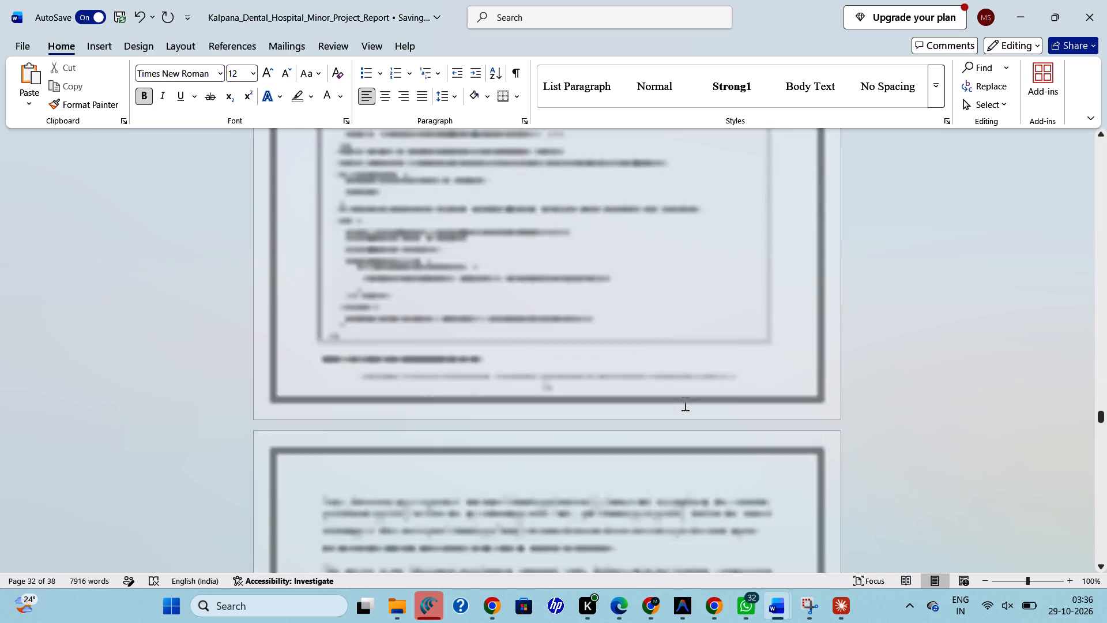
scroll(684, 403, down, 17)
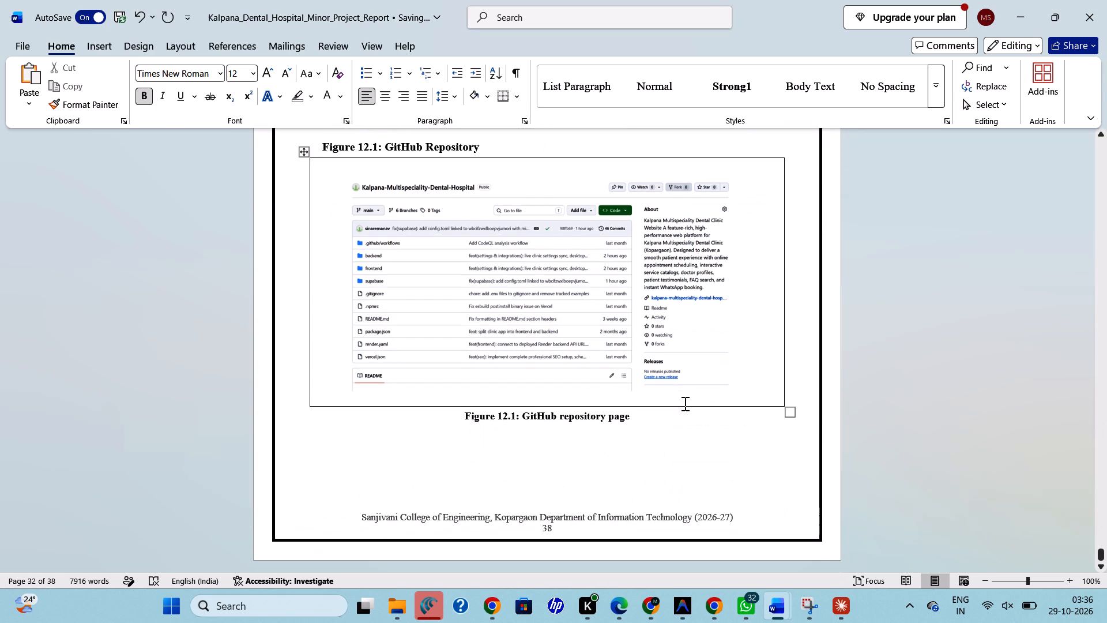
scroll(684, 403, down, 1)
click(612, 470)
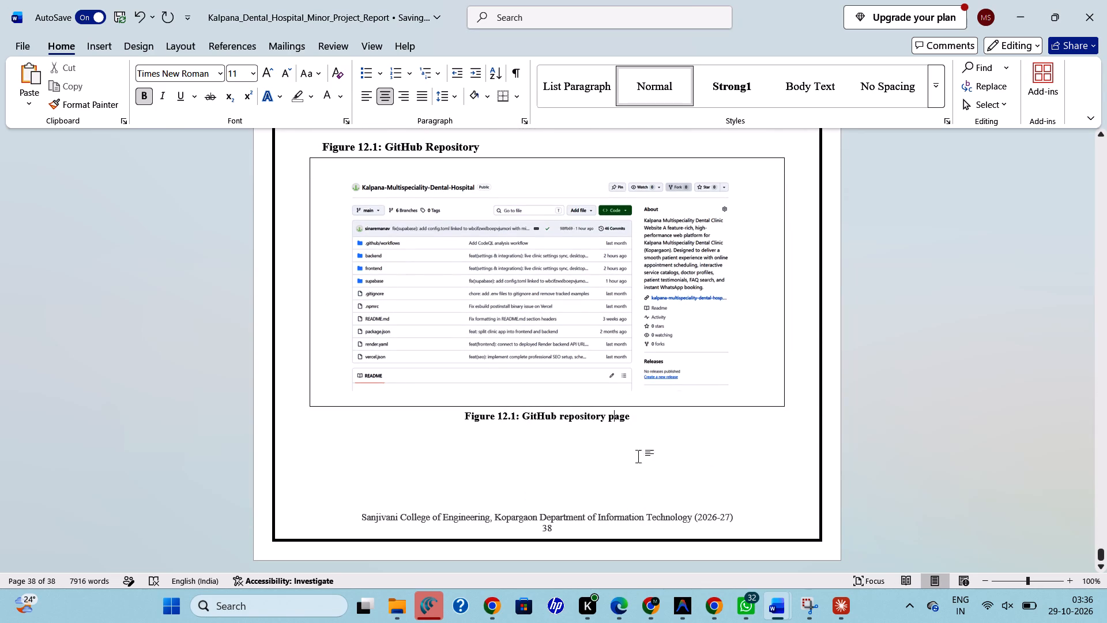
click(652, 422)
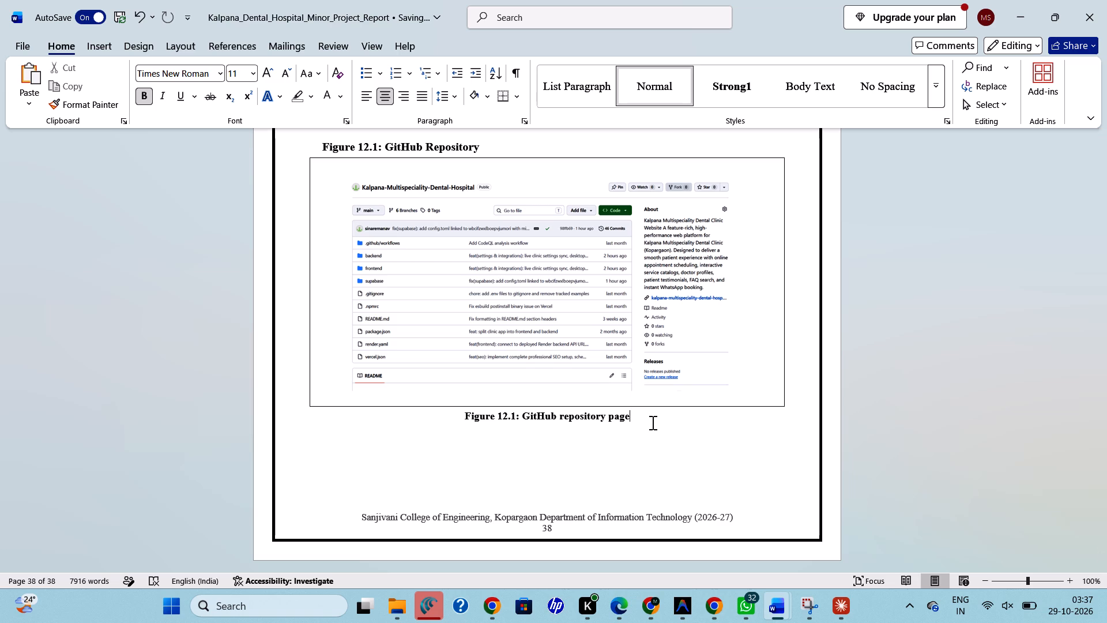
scroll(652, 422, up, 3)
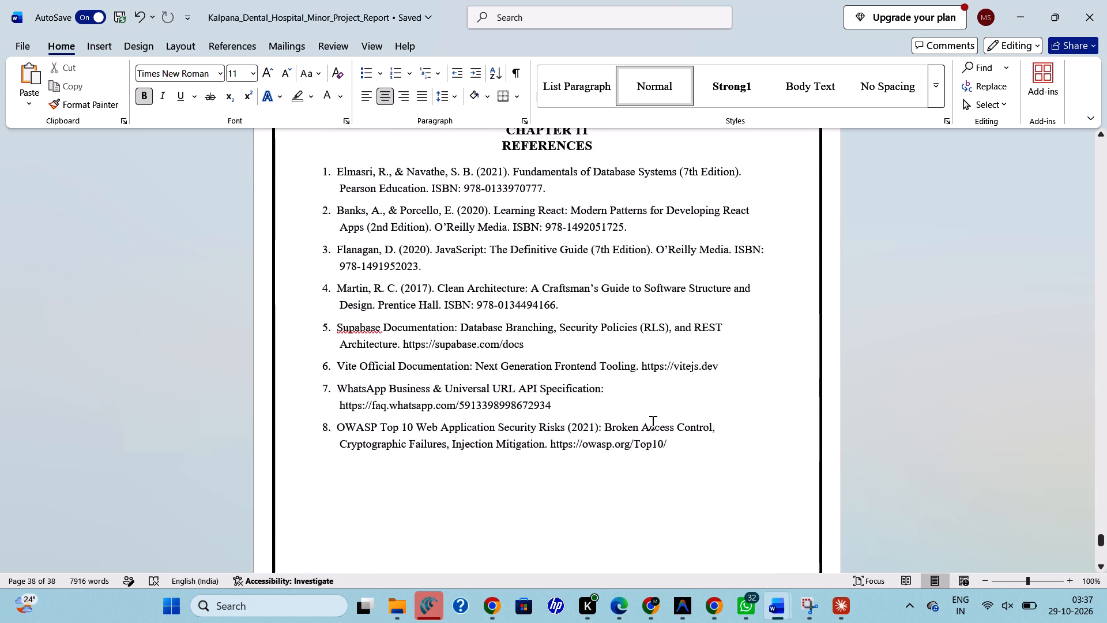
scroll(652, 422, up, 2)
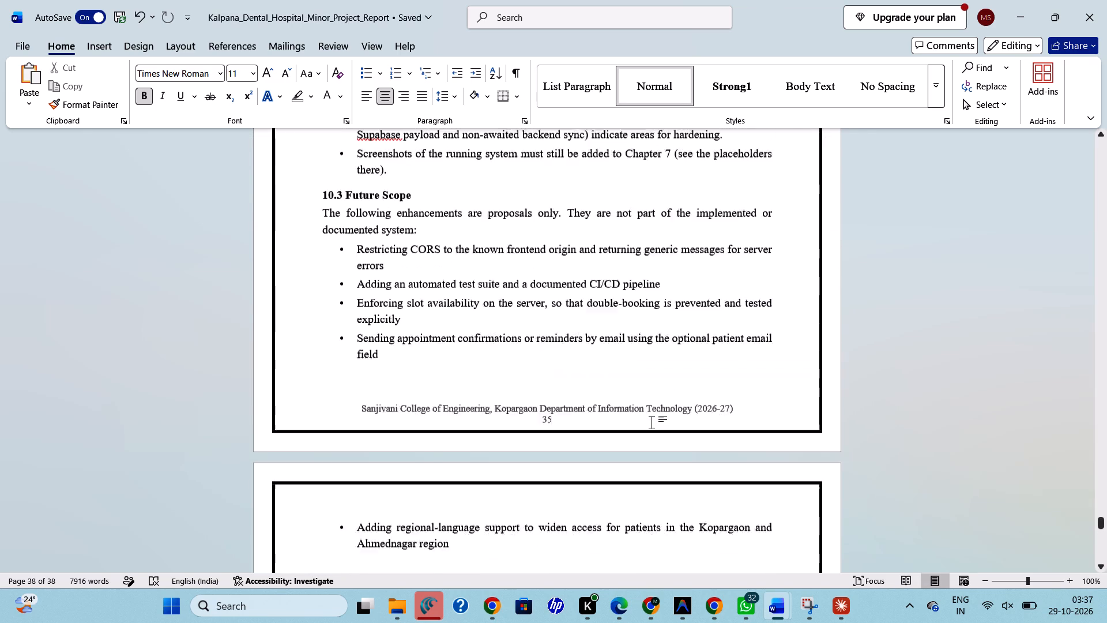
scroll(652, 422, up, 1)
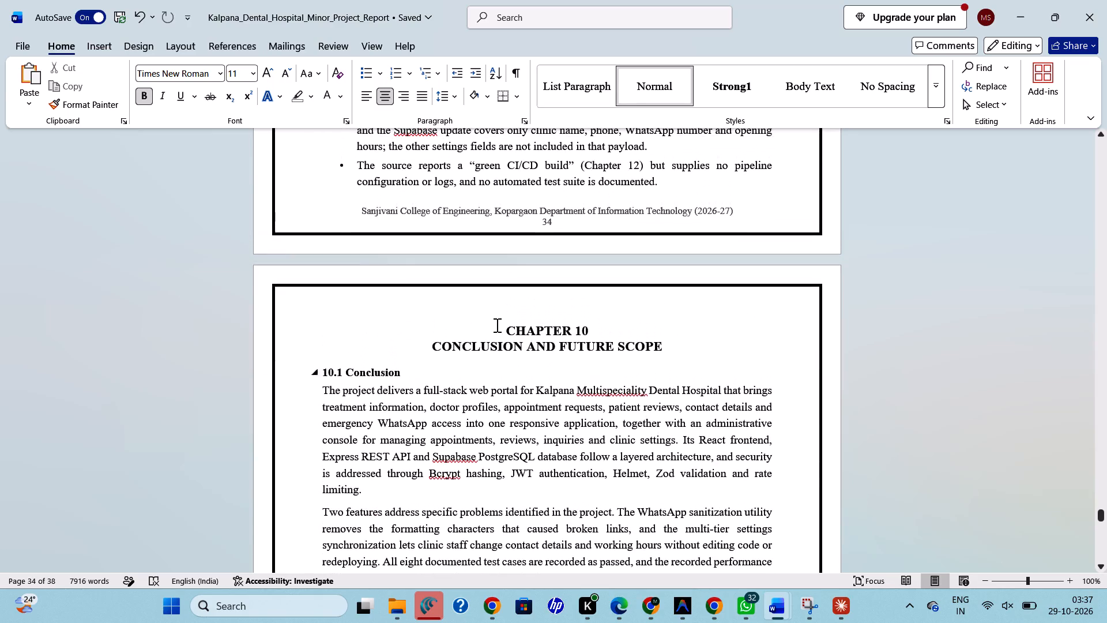
Save a copy of the report as a Word document in the Downloads folder, keeping the name Kalpana_Dental_Hospital_Minor_Project_Report.
click(21, 42)
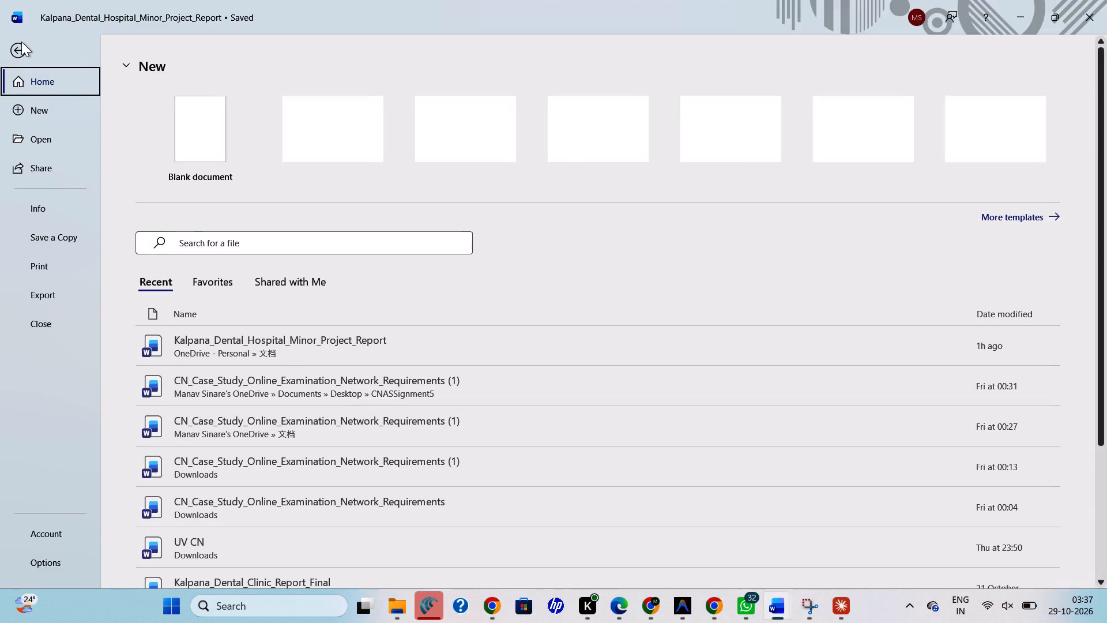
click(54, 242)
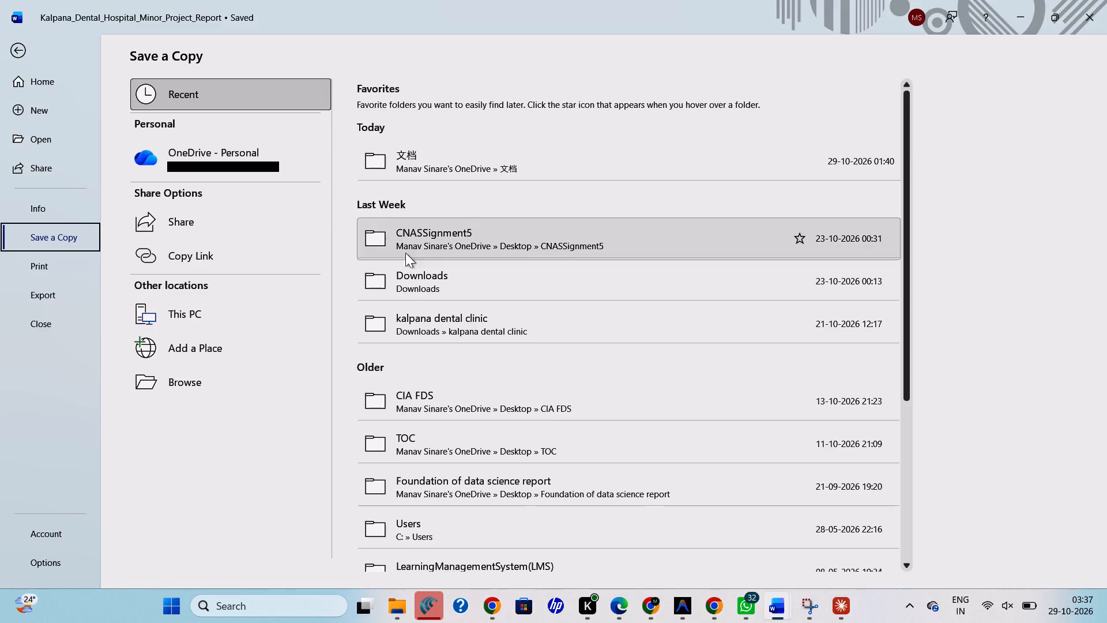
click(414, 283)
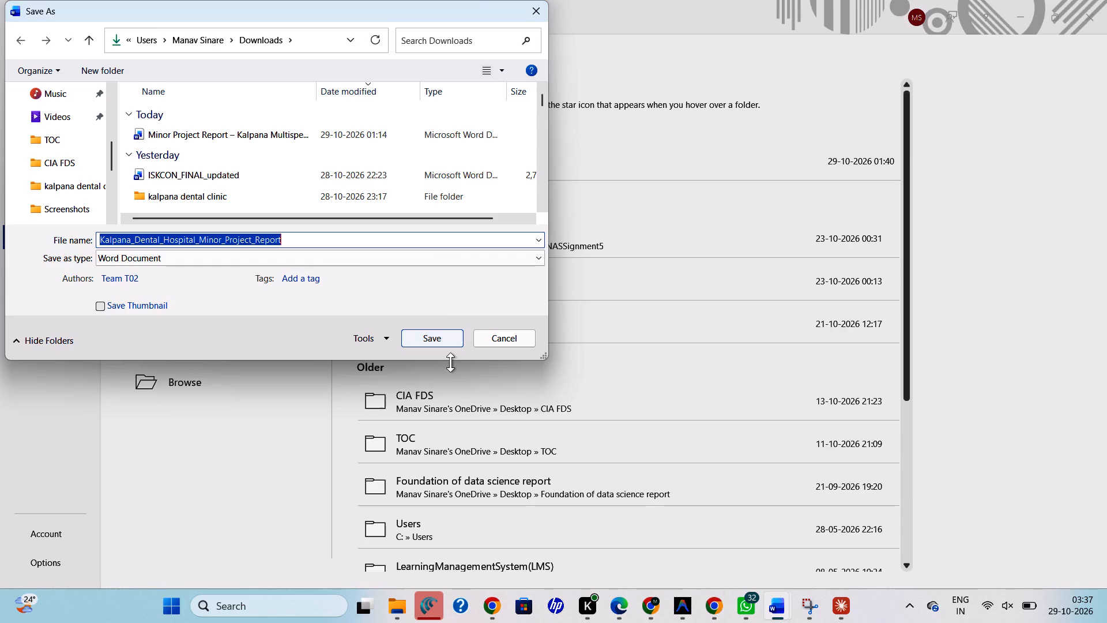
click(440, 334)
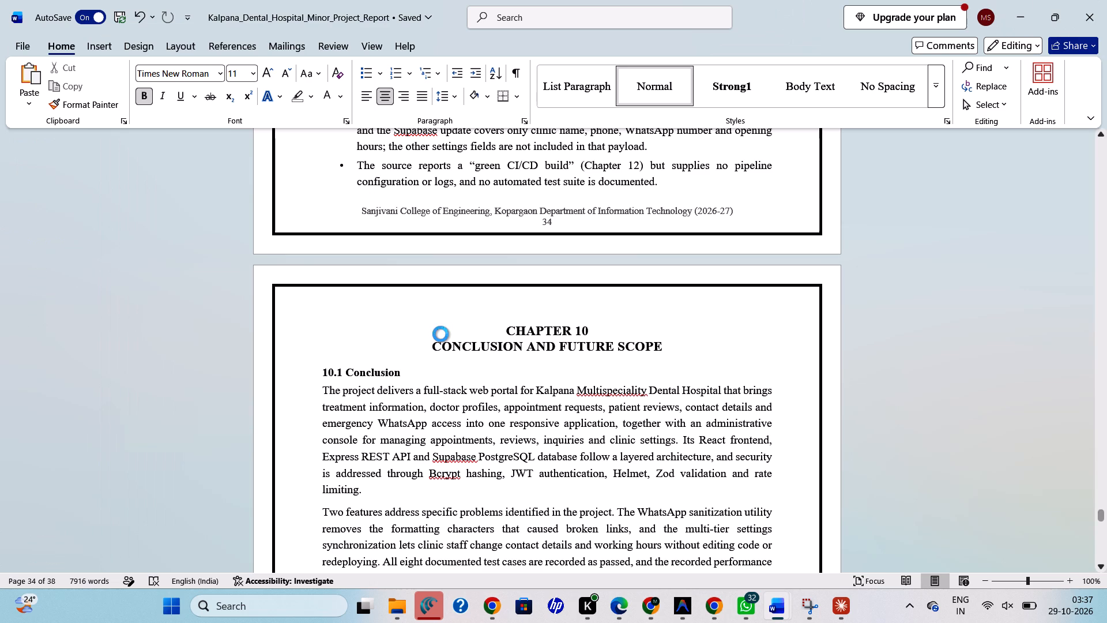
Look through the saved copy from the opening pages to the GitHub repository figure on the last page.
scroll(440, 334, down, 3)
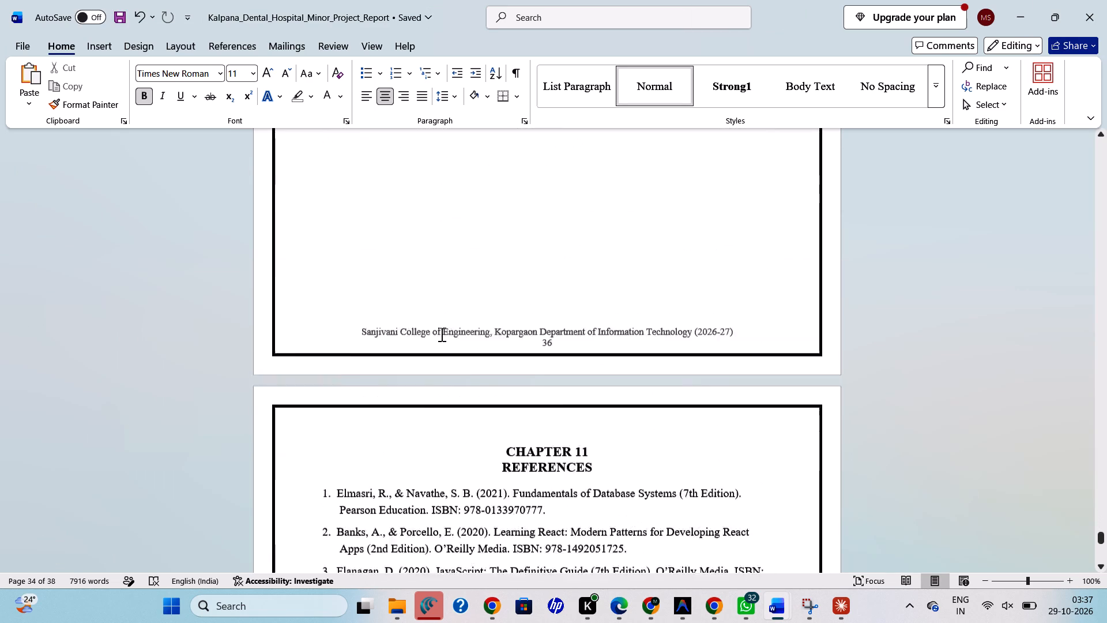
scroll(440, 334, down, 5)
scroll(440, 334, up, 20)
scroll(440, 334, up, 4)
scroll(440, 334, down, 1)
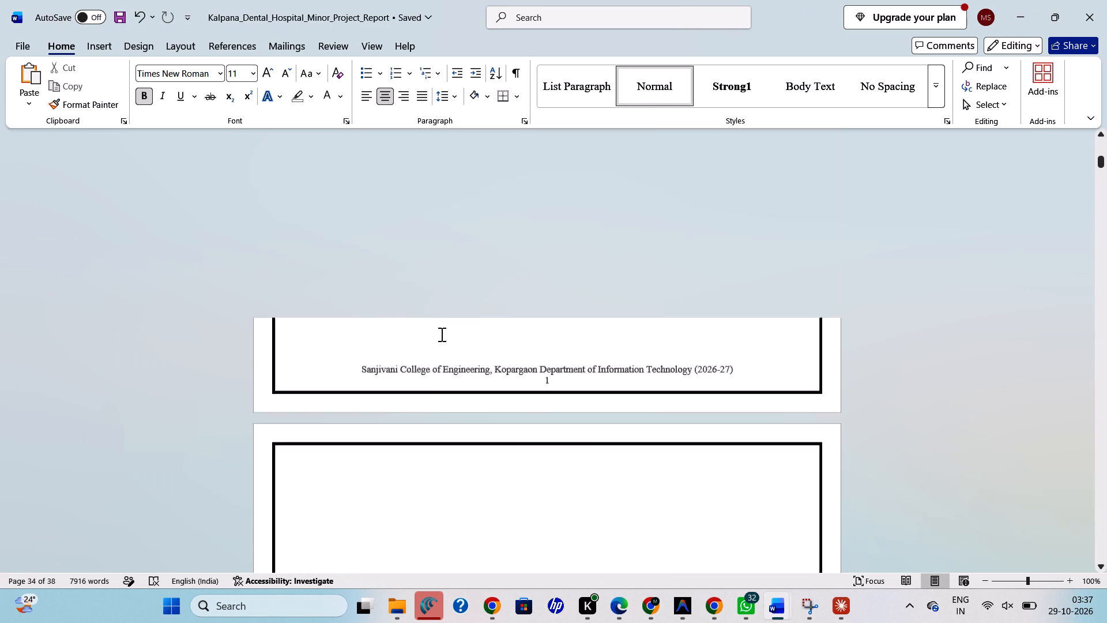
scroll(440, 334, down, 4)
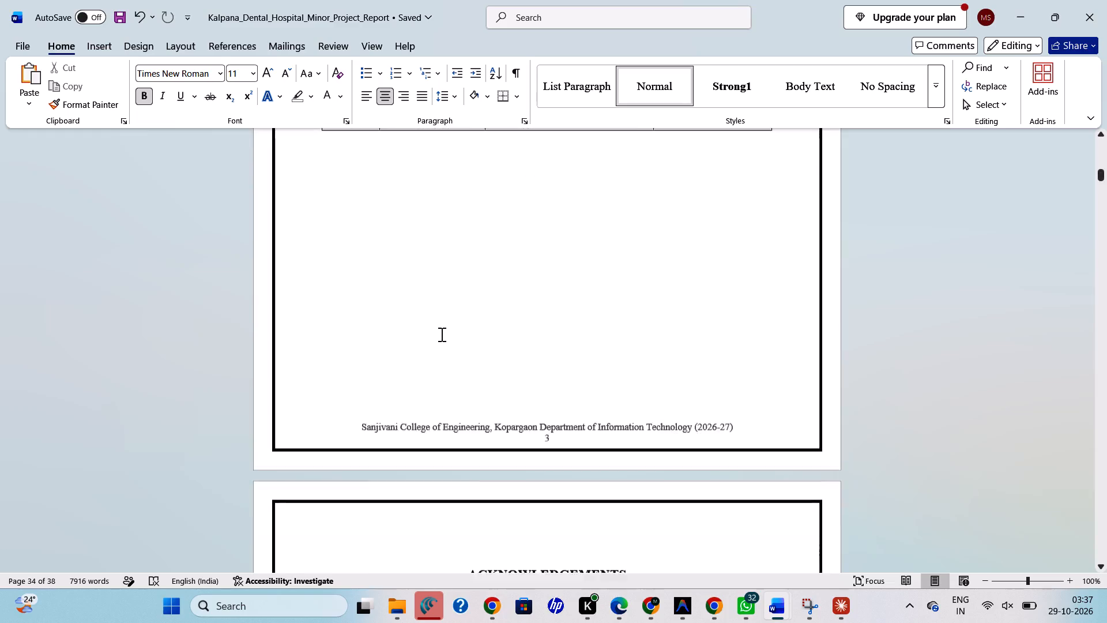
scroll(440, 334, down, 6)
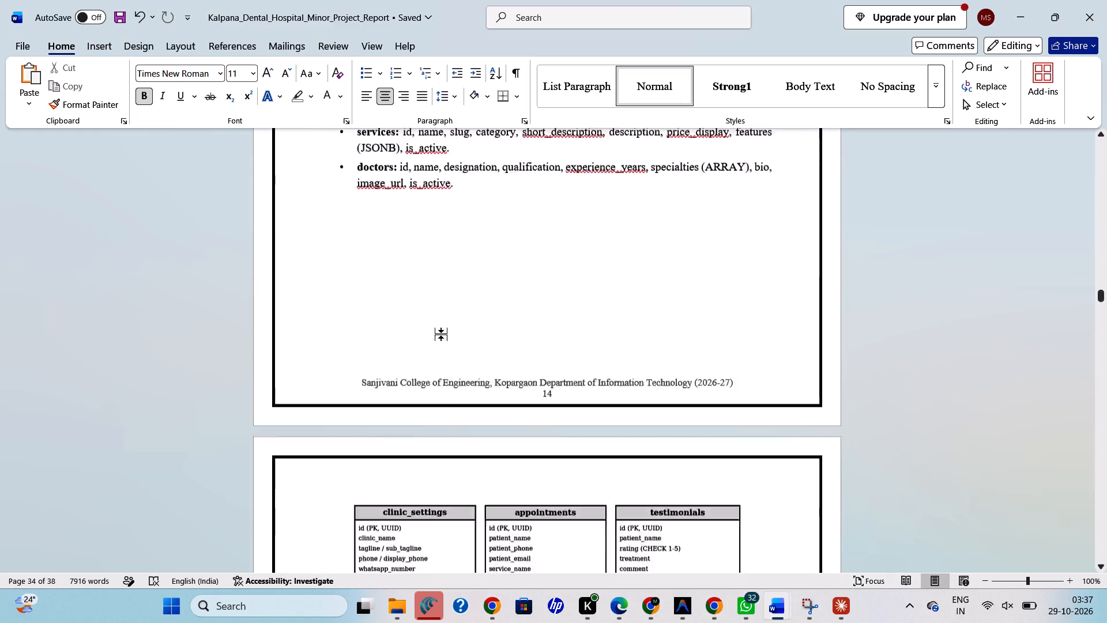
scroll(440, 334, down, 8)
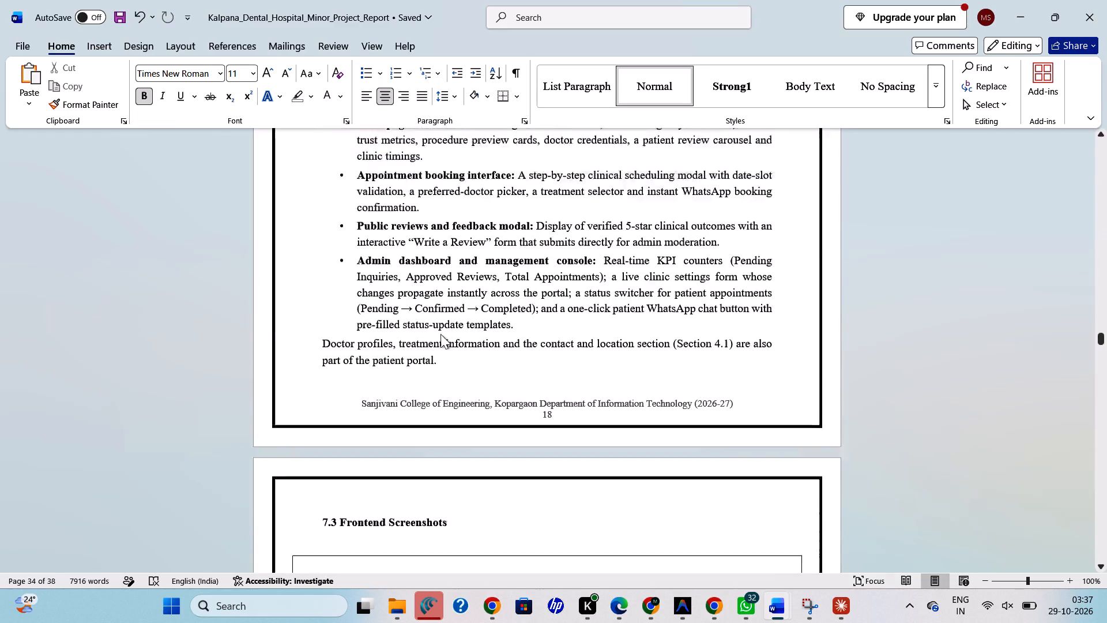
scroll(440, 334, down, 8)
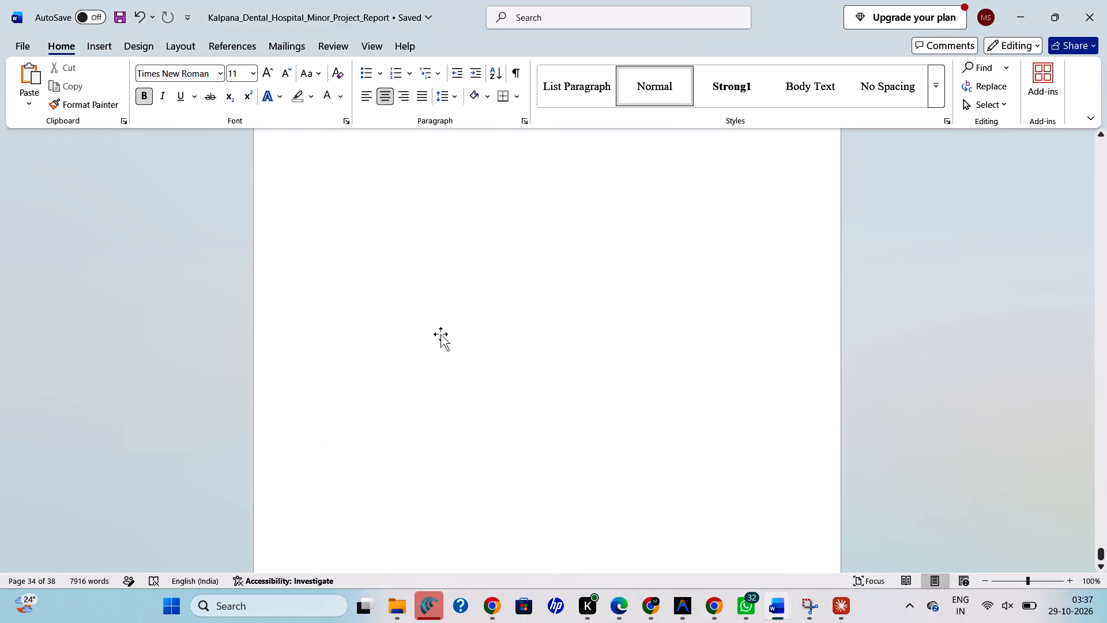
scroll(440, 334, down, 3)
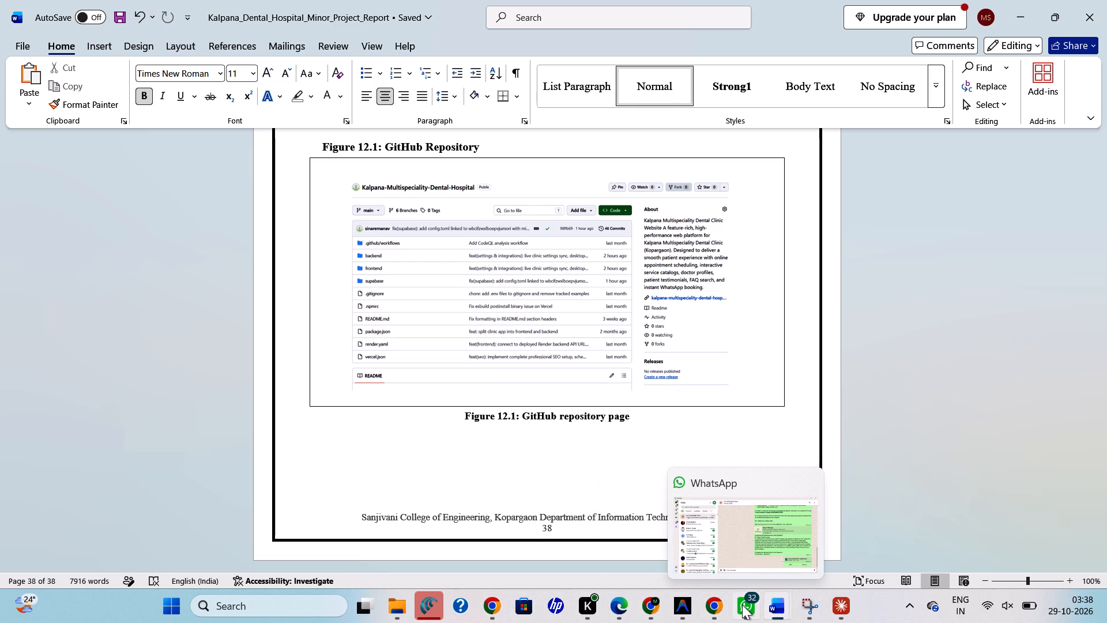
Switch to the Downloads folder in File Explorer and open the Kalpana_Dental_Hospital_Minor_Project_Report Word document.
click(401, 598)
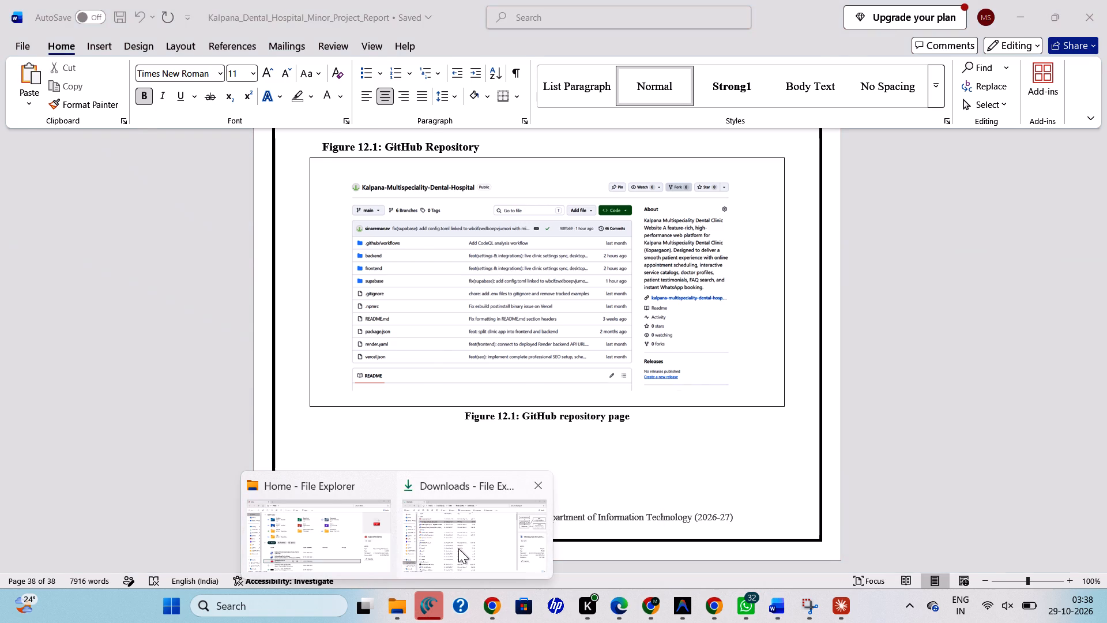
click(458, 549)
scroll(231, 213, up, 7)
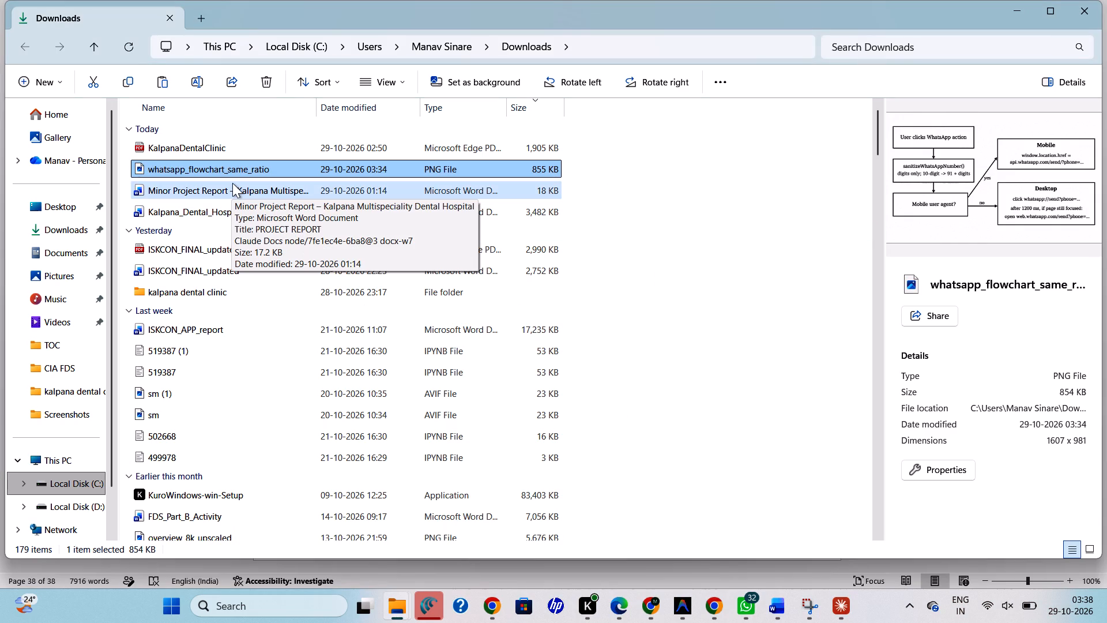
click(232, 183)
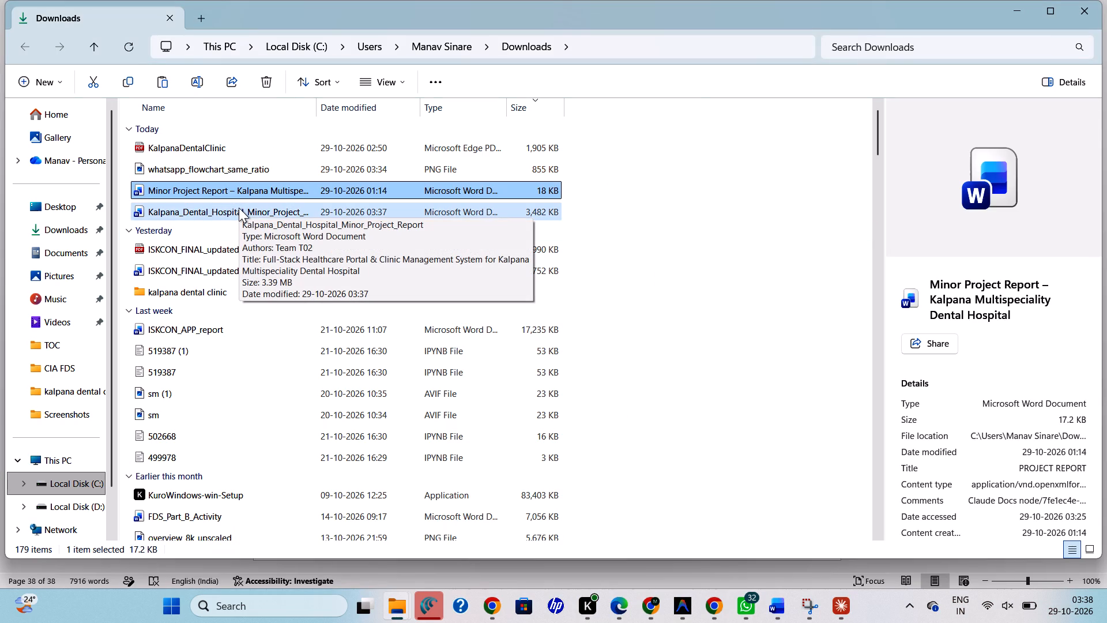
click(239, 208)
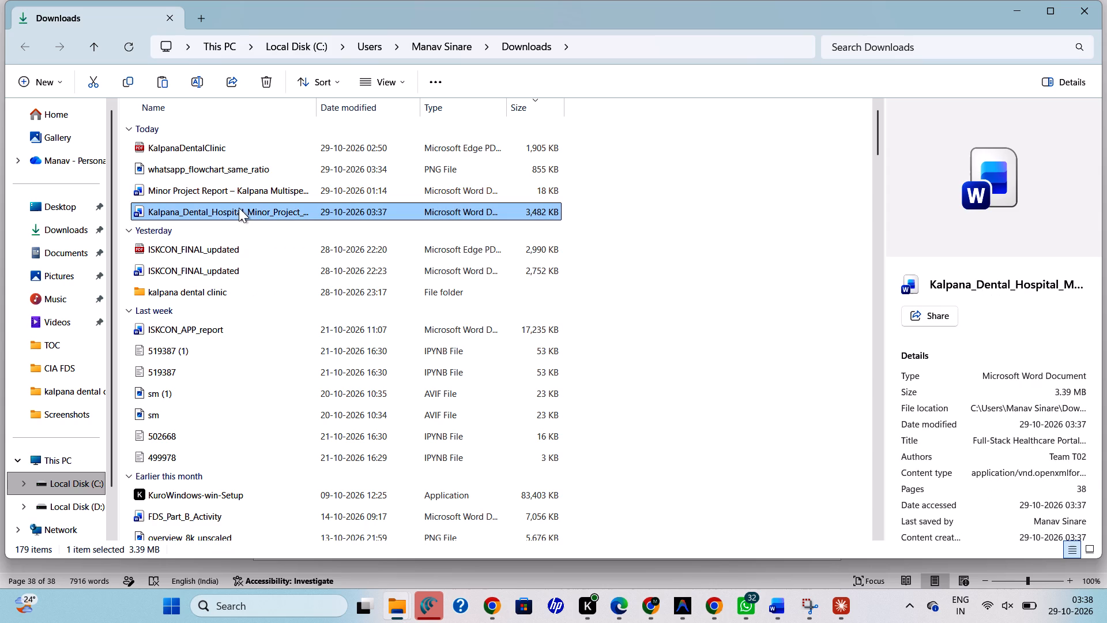
triple_click(239, 208)
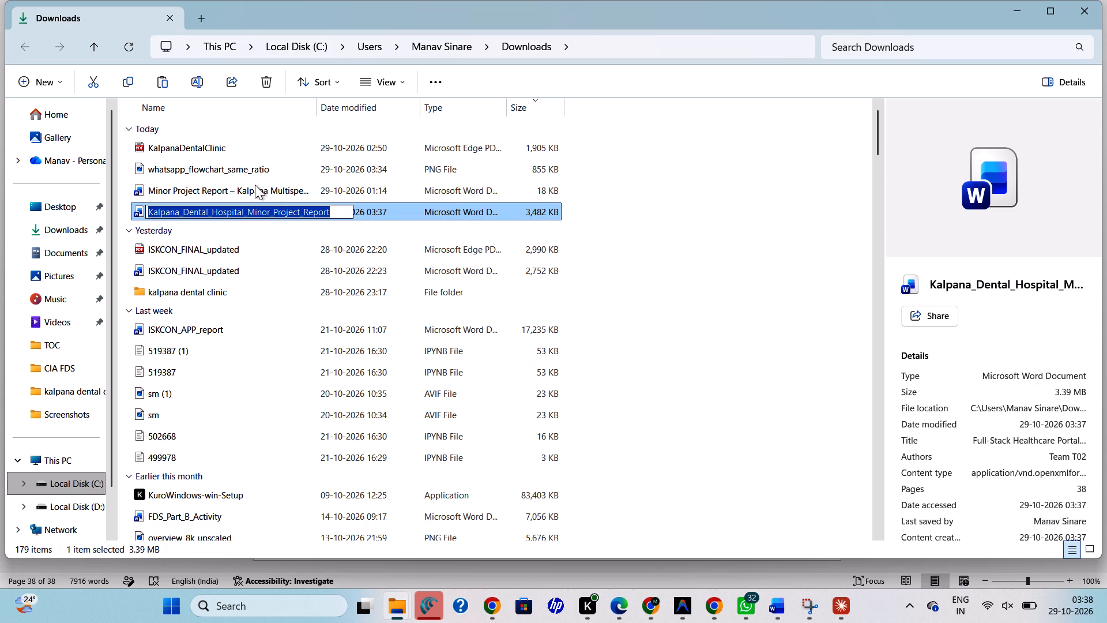
triple_click(138, 209)
click(138, 209)
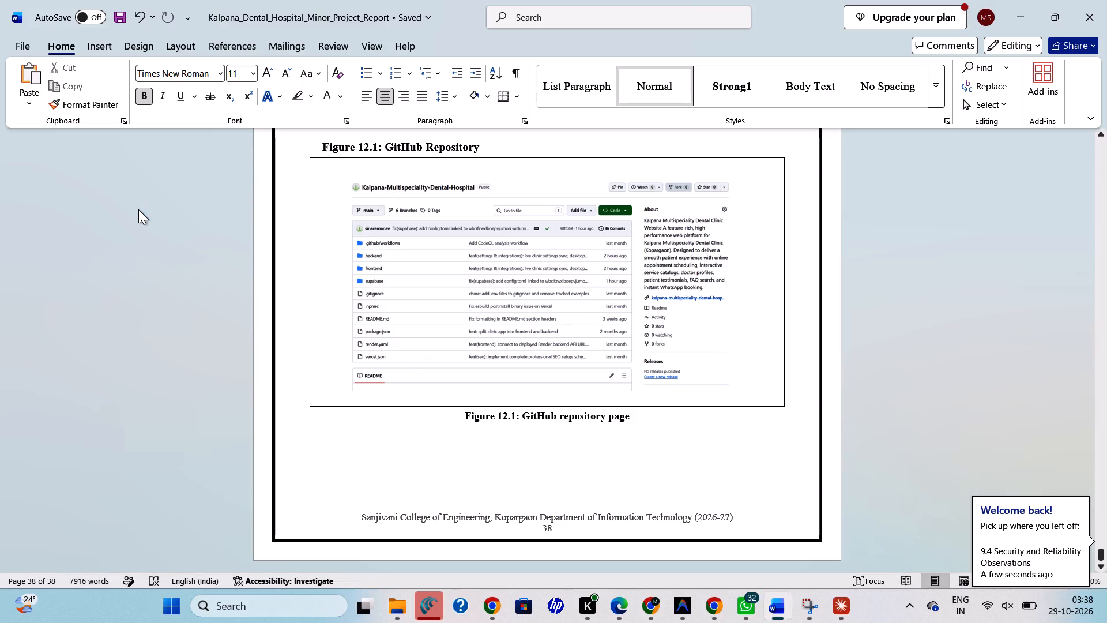
Turn on AutoSave for the downloaded report by uploading it to OneDrive - Personal.
click(90, 17)
click(578, 246)
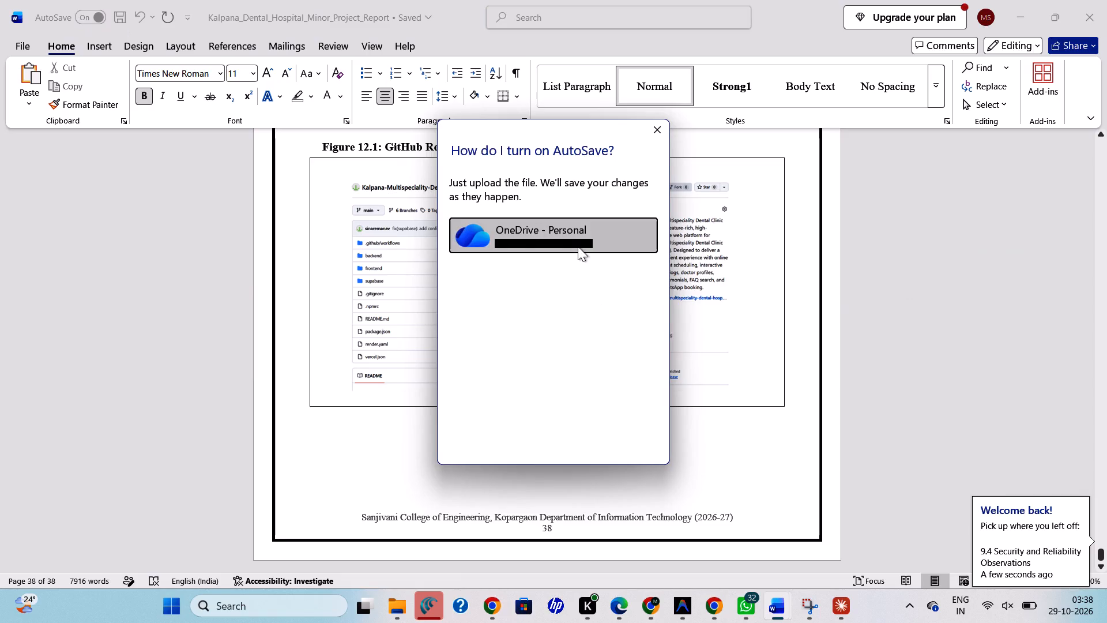
triple_click(578, 246)
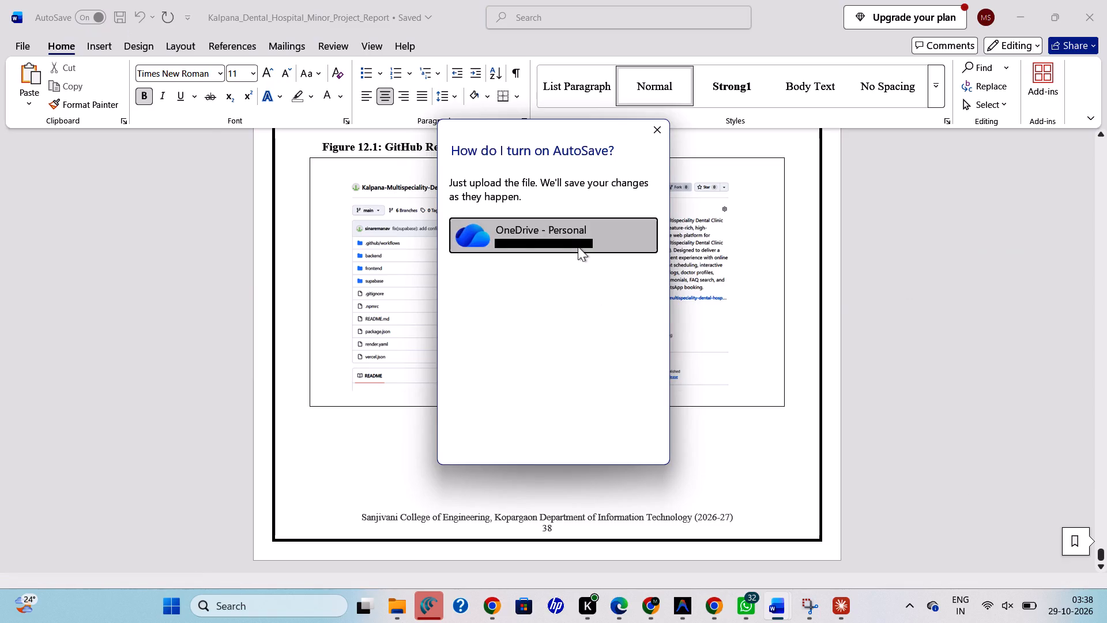
triple_click(582, 241)
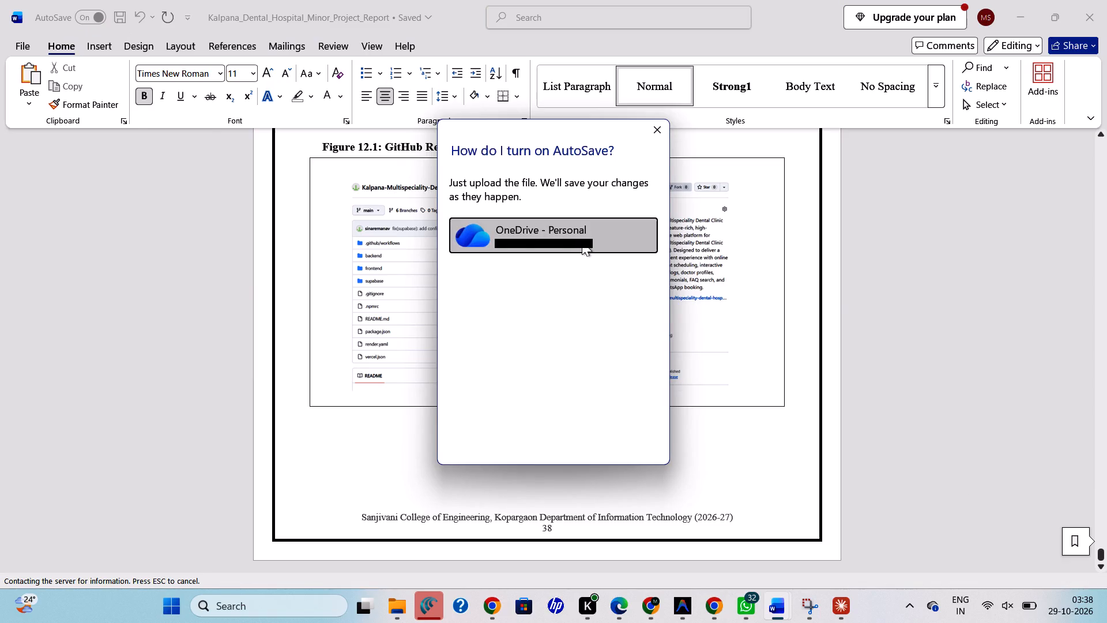
double_click(582, 241)
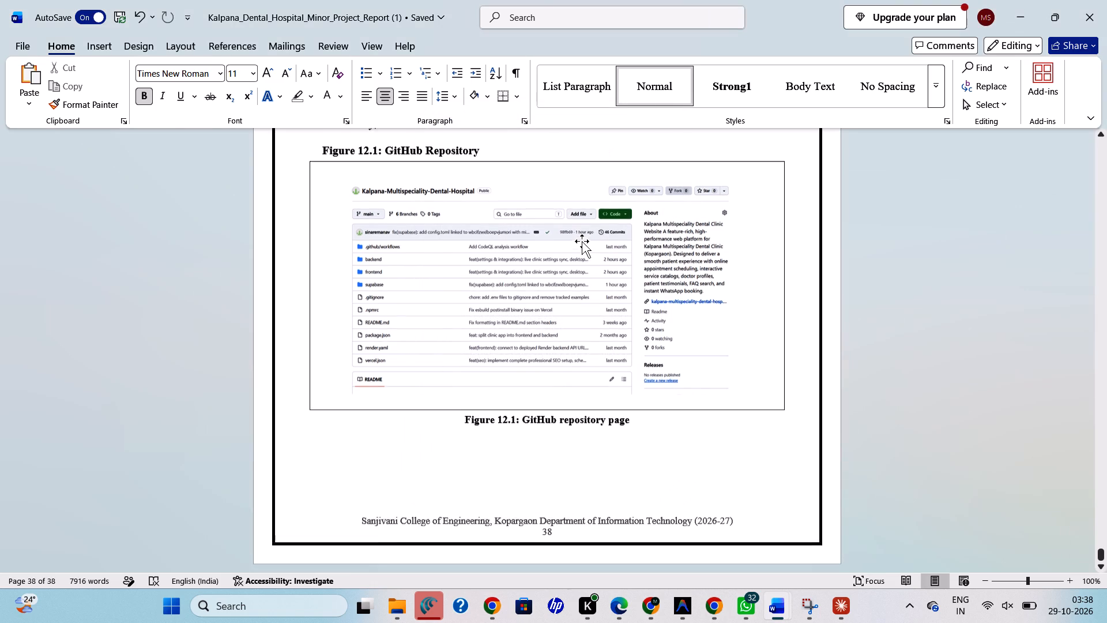
Review the OneDrive copy of the report, from the patient reviews figure through the conclusion, references and repository details chapters.
click(583, 166)
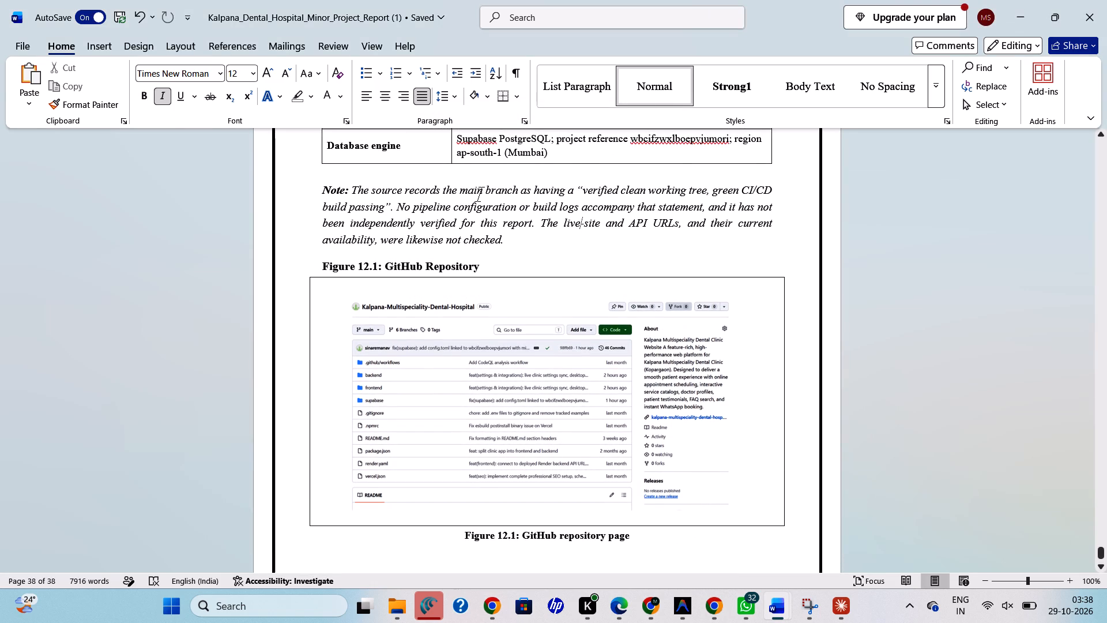
scroll(479, 194, up, 2)
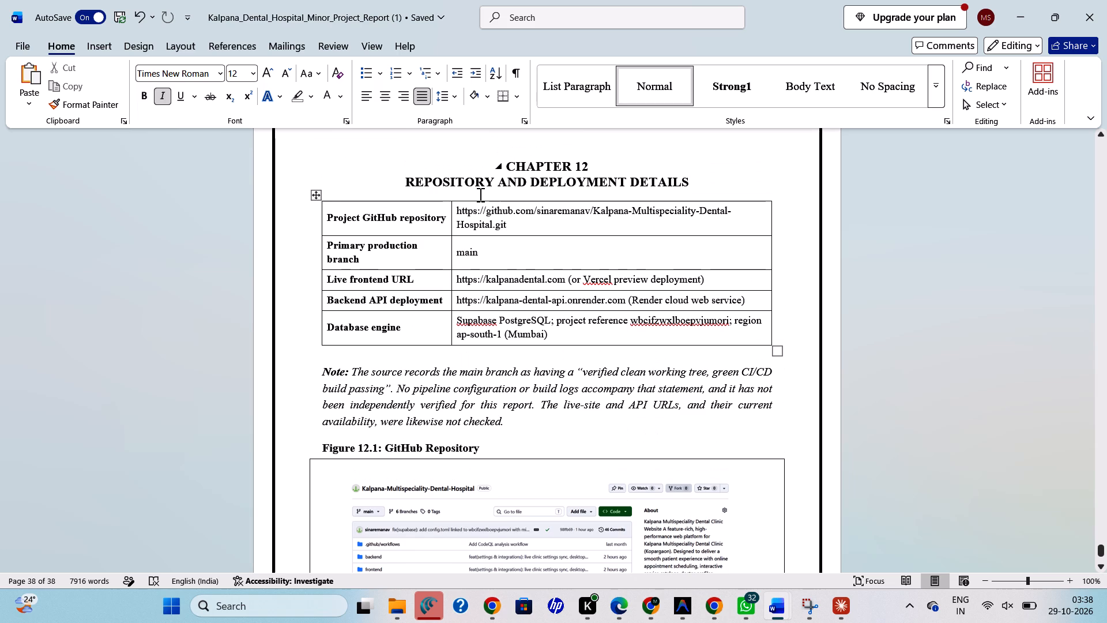
scroll(479, 194, up, 1)
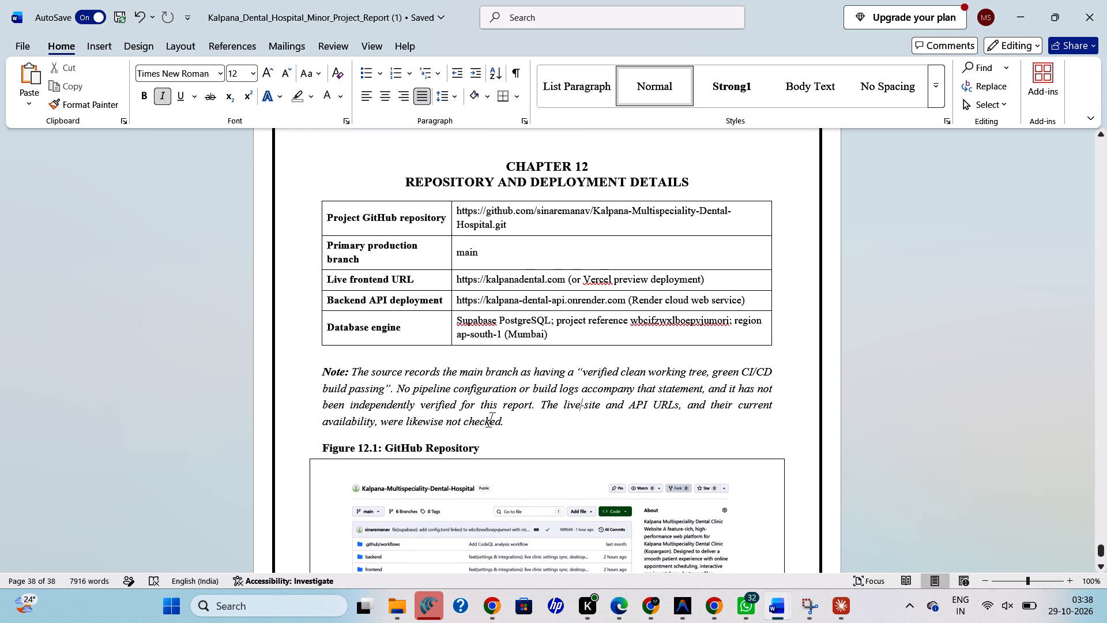
scroll(499, 426, up, 1)
scroll(499, 426, down, 1)
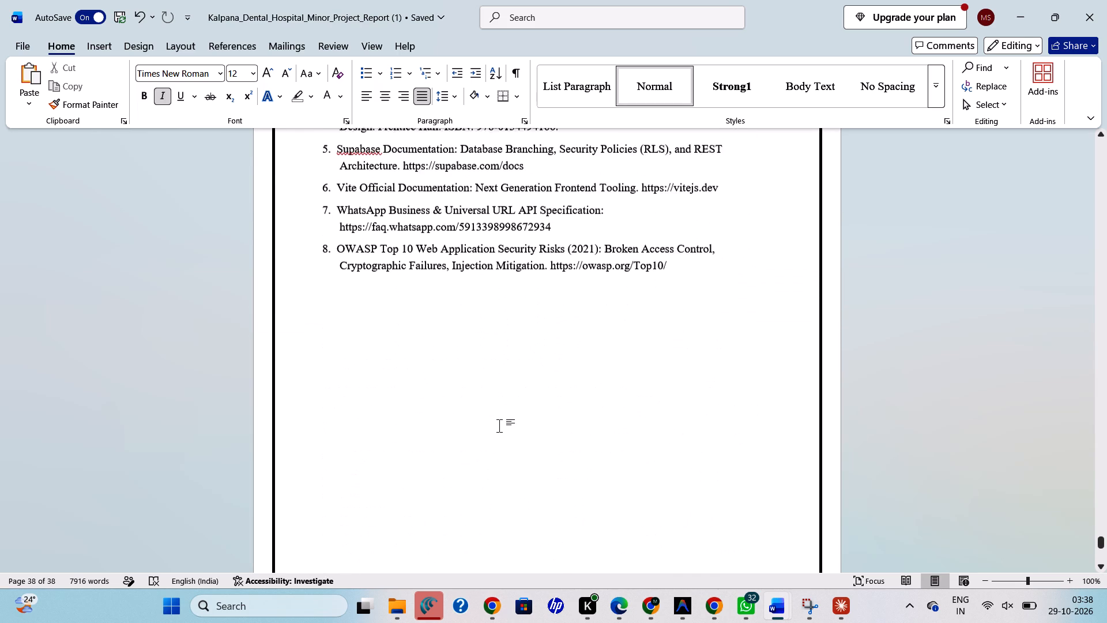
scroll(499, 426, down, 1)
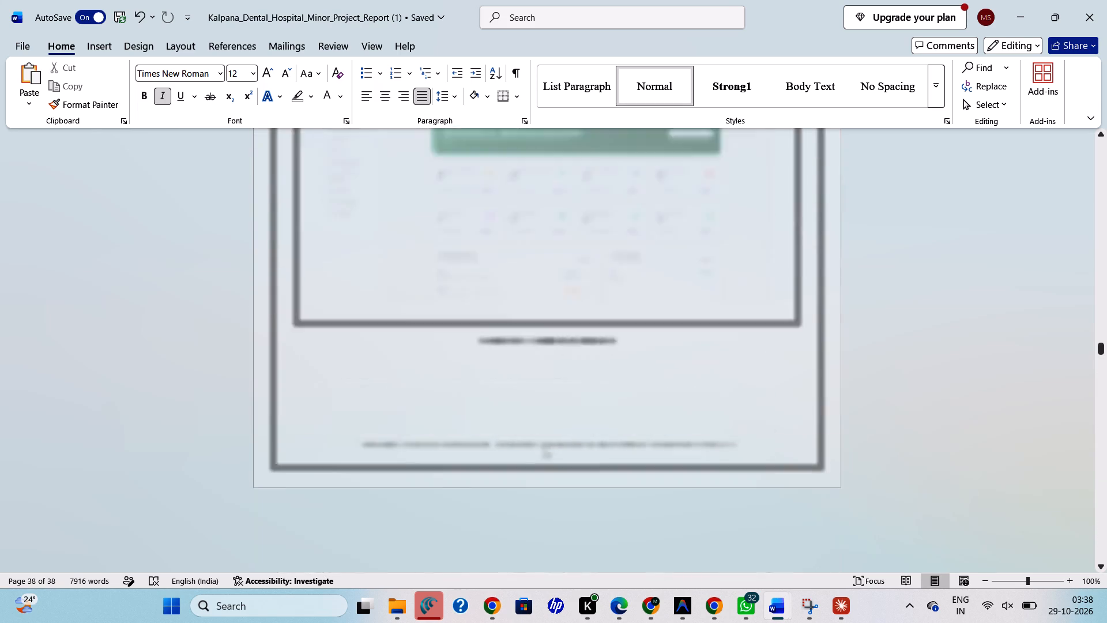
scroll(499, 426, down, 1)
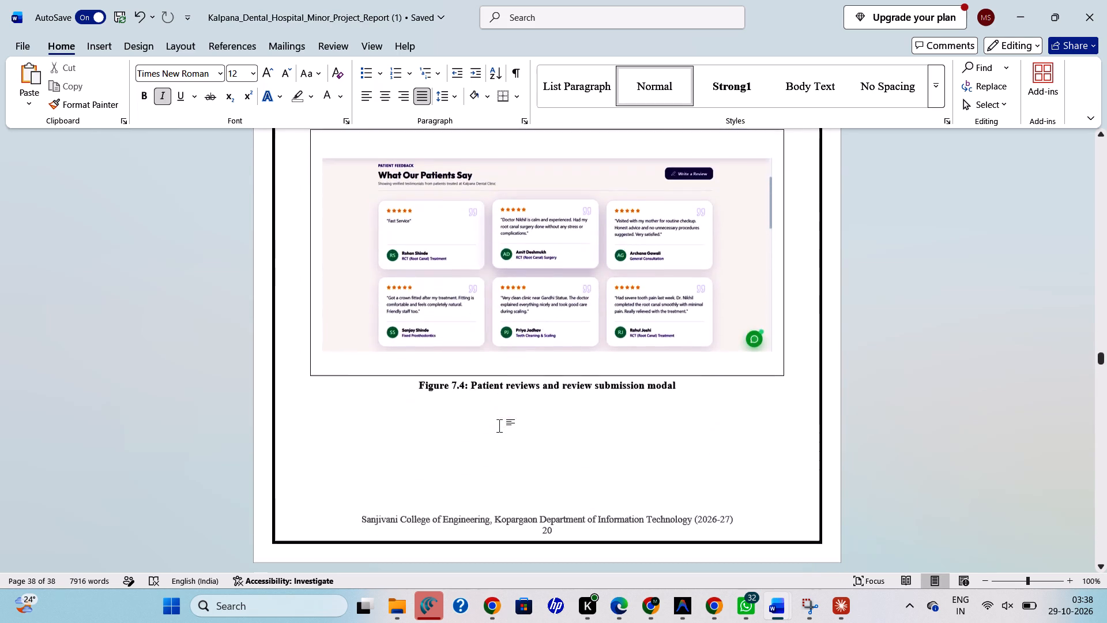
scroll(499, 426, down, 3)
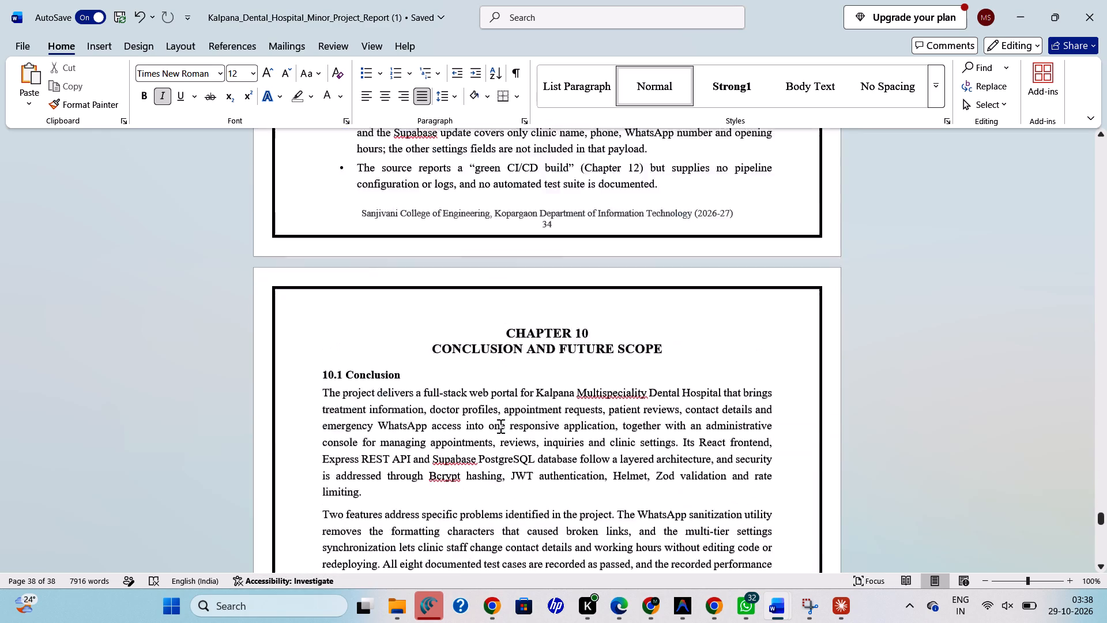
scroll(499, 426, down, 3)
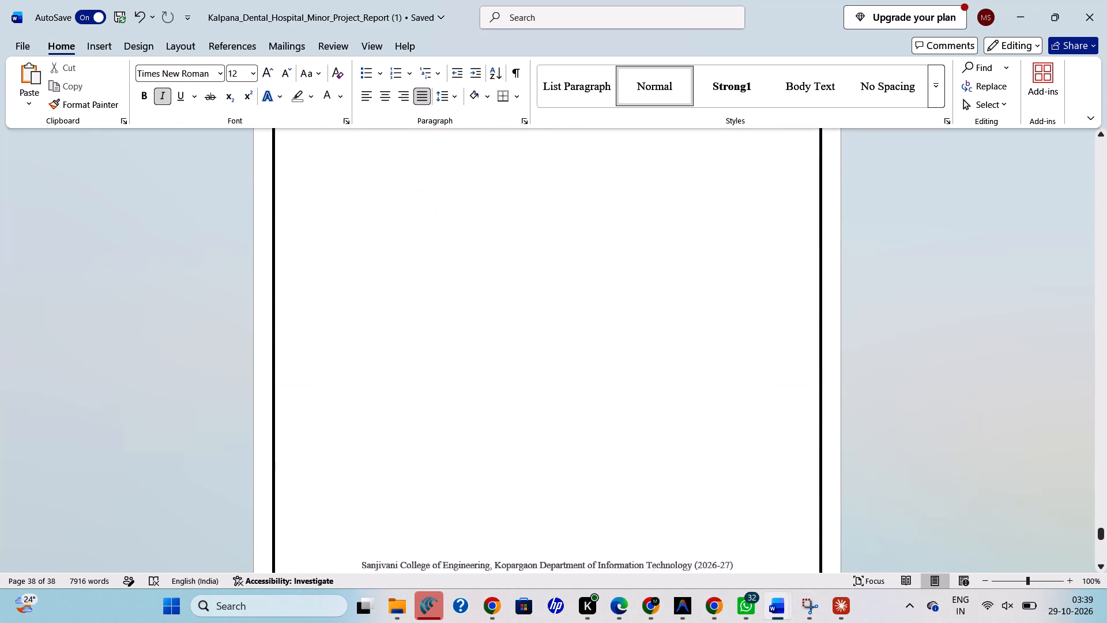
scroll(499, 426, down, 1)
scroll(499, 426, up, 1)
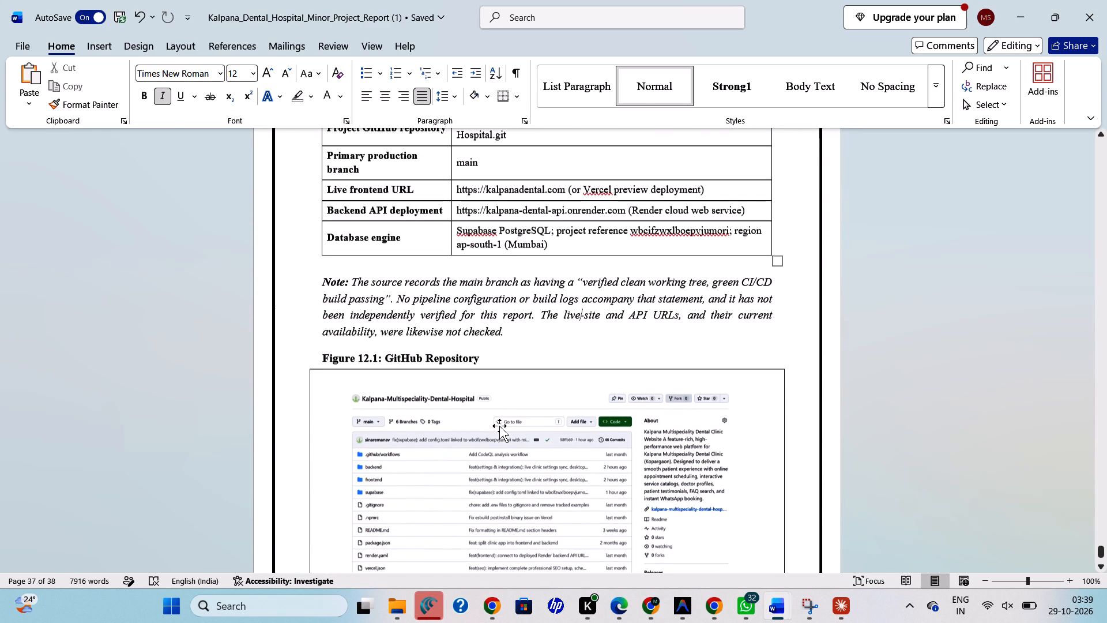
scroll(499, 426, up, 1)
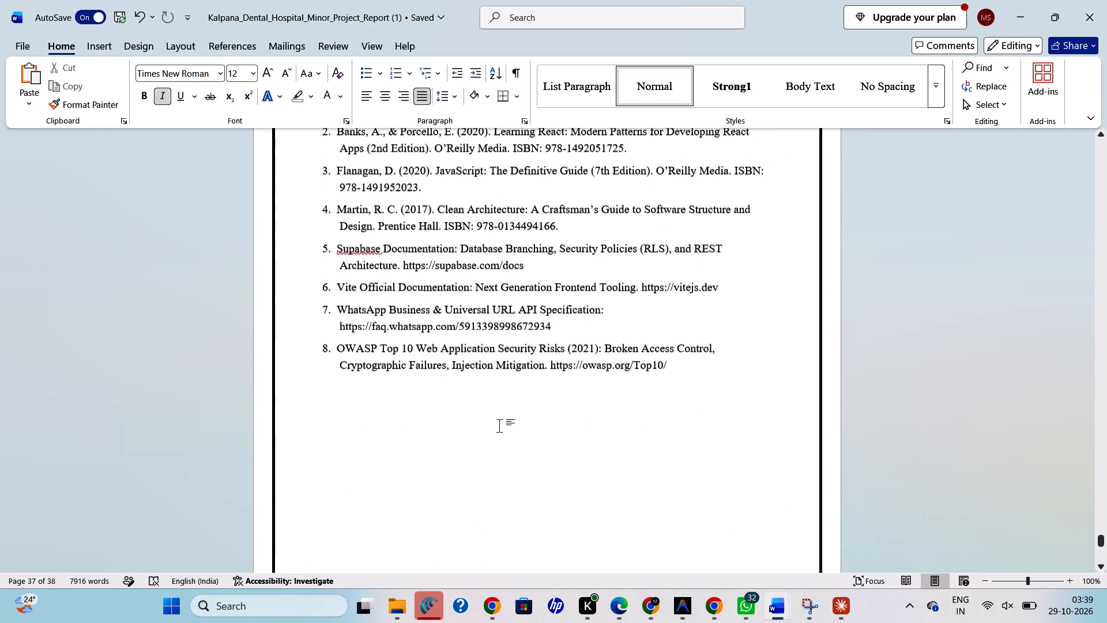
scroll(499, 426, up, 1)
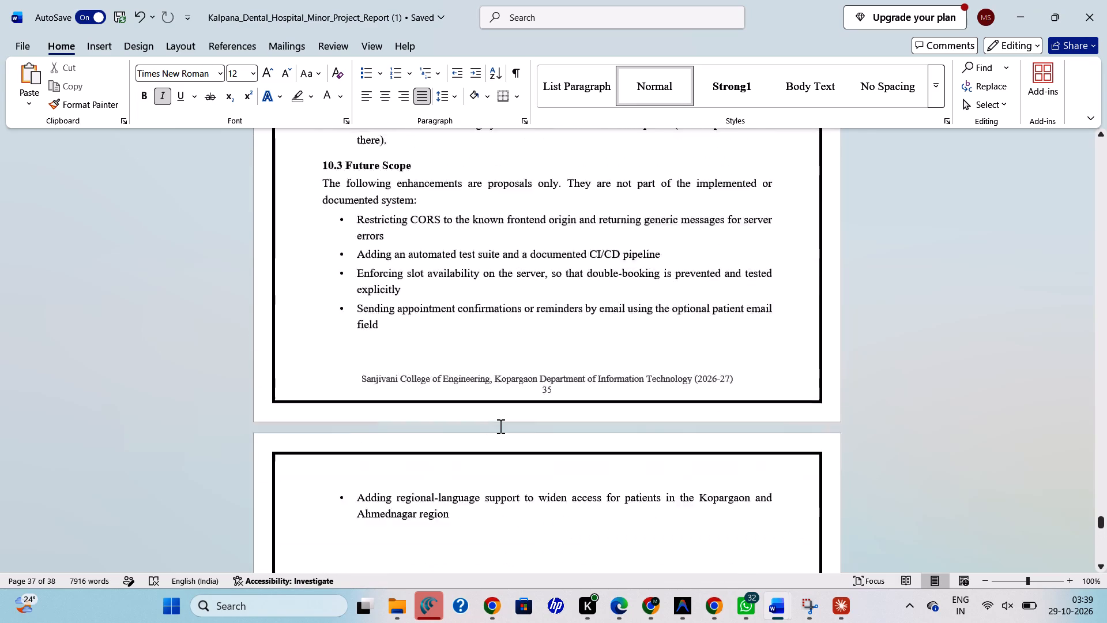
scroll(499, 426, up, 1)
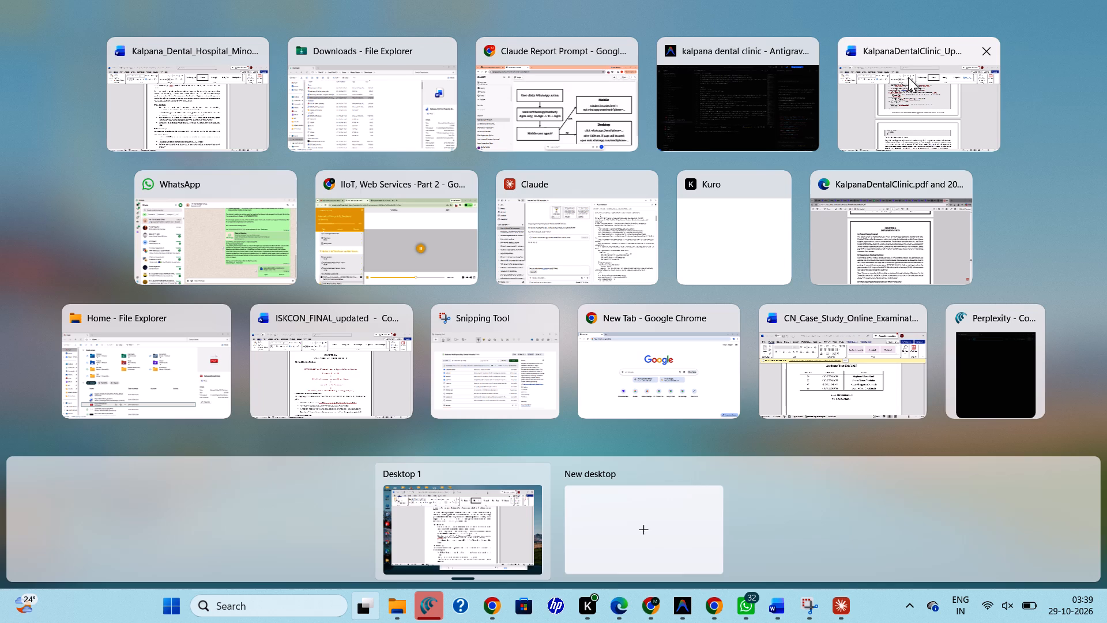
Switch to the KalpanaDentalClinic_Updated document and examine its closing chapters, from Conclusion and Future Scope to the GitHub repository figure.
click(914, 92)
scroll(545, 357, down, 5)
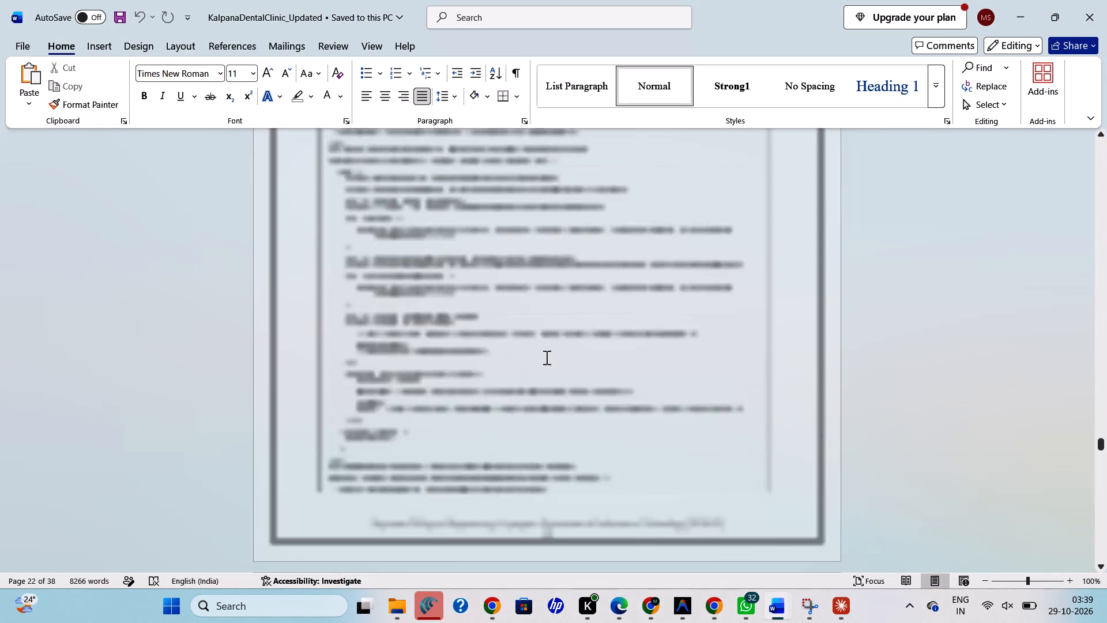
scroll(545, 357, down, 6)
scroll(545, 357, up, 1)
scroll(545, 357, down, 1)
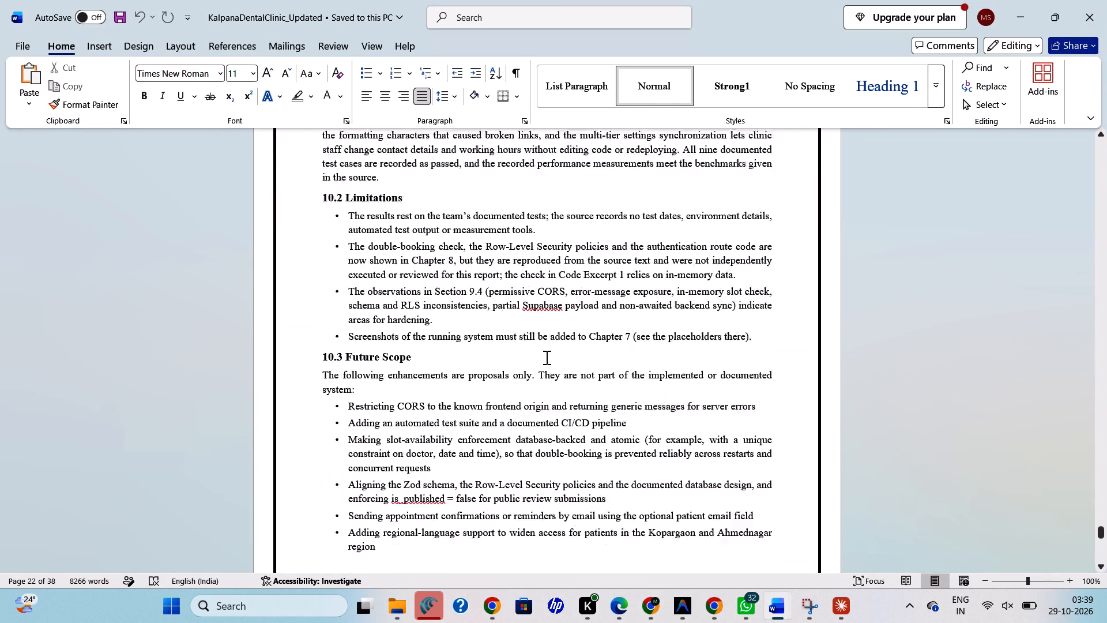
scroll(545, 357, down, 2)
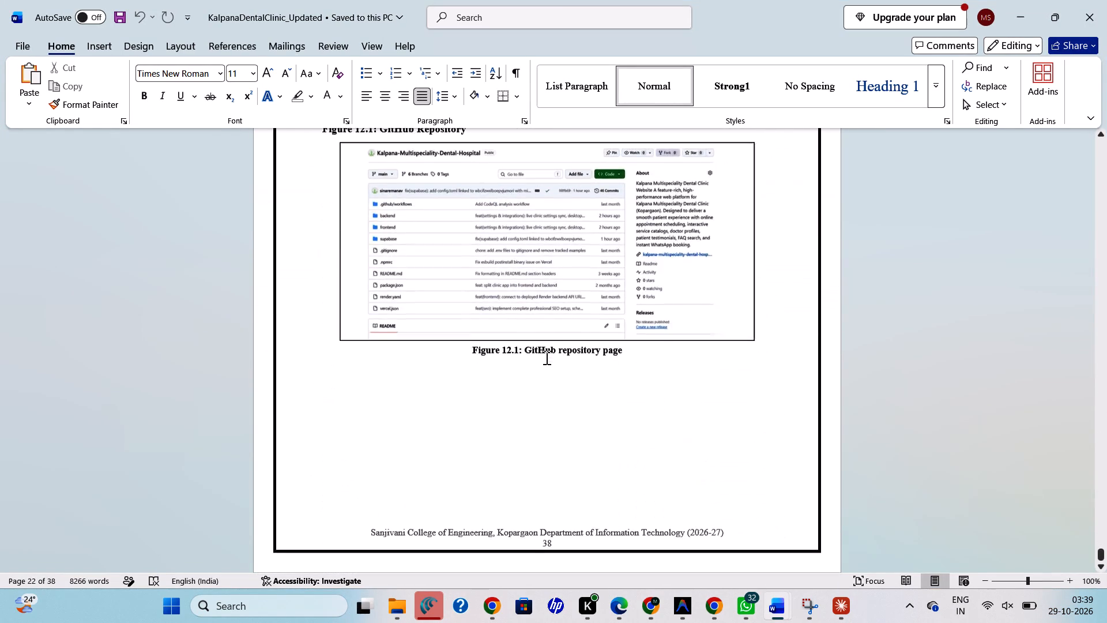
scroll(545, 357, down, 1)
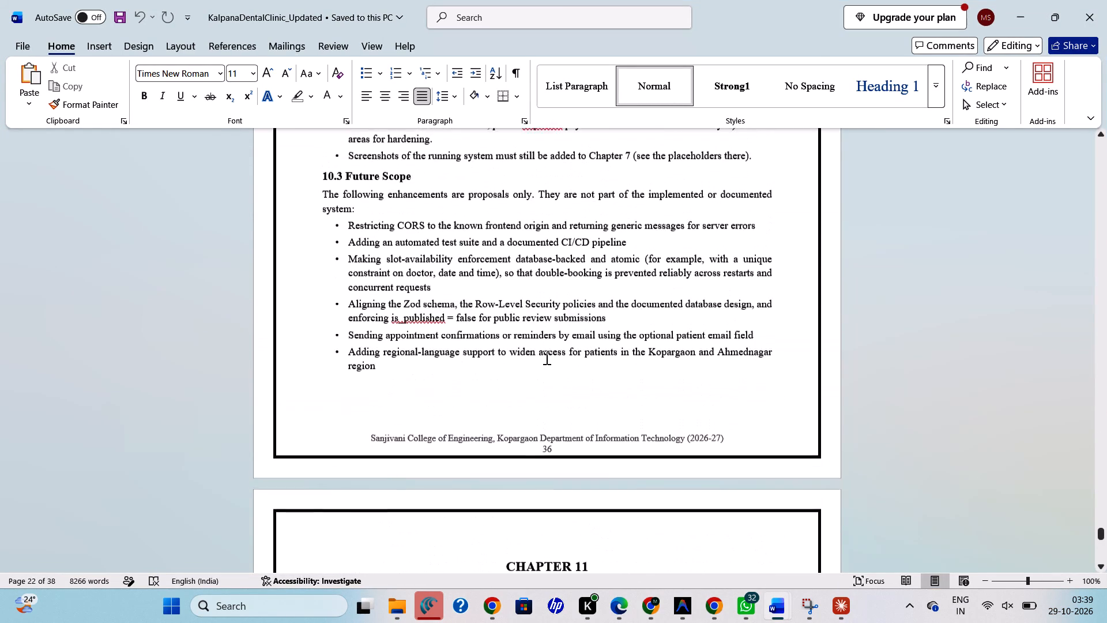
scroll(545, 357, down, 2)
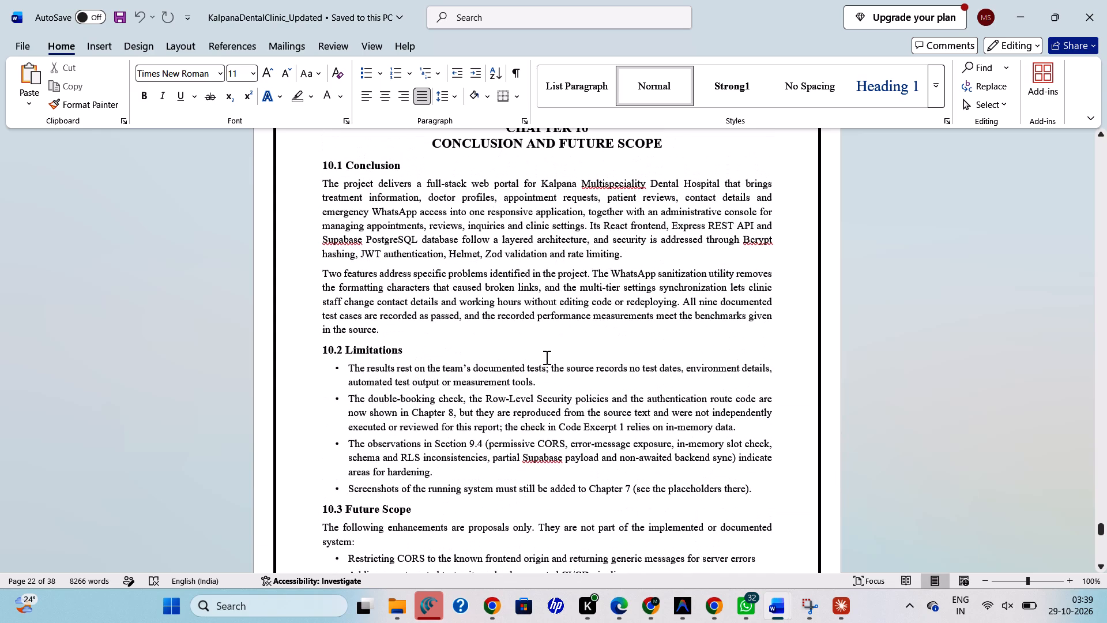
scroll(545, 357, down, 2)
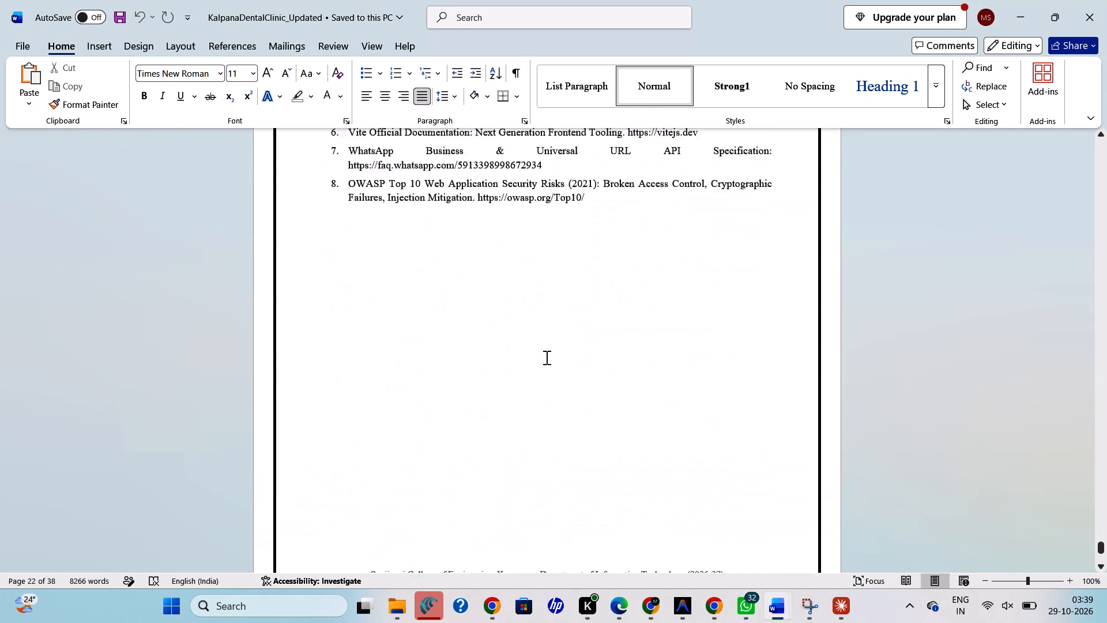
scroll(545, 357, down, 2)
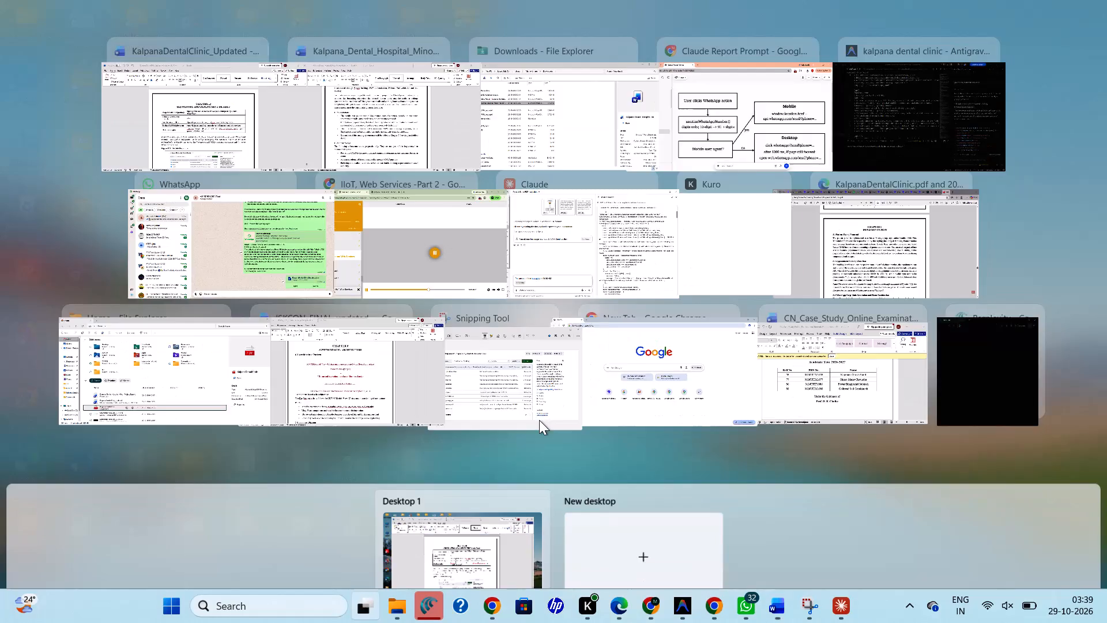
Return to Kalpana_Dental_Hospital_Minor_Project_Report (1) and check its Chapter 10 to 12 pages for comparison with the updated document.
click(323, 111)
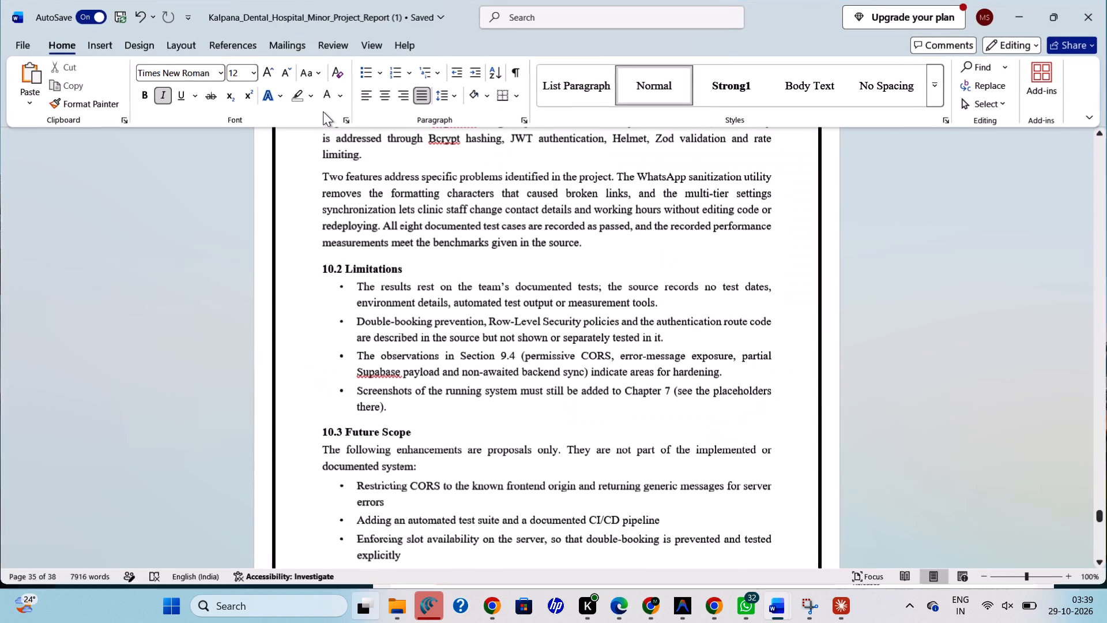
scroll(530, 361, down, 8)
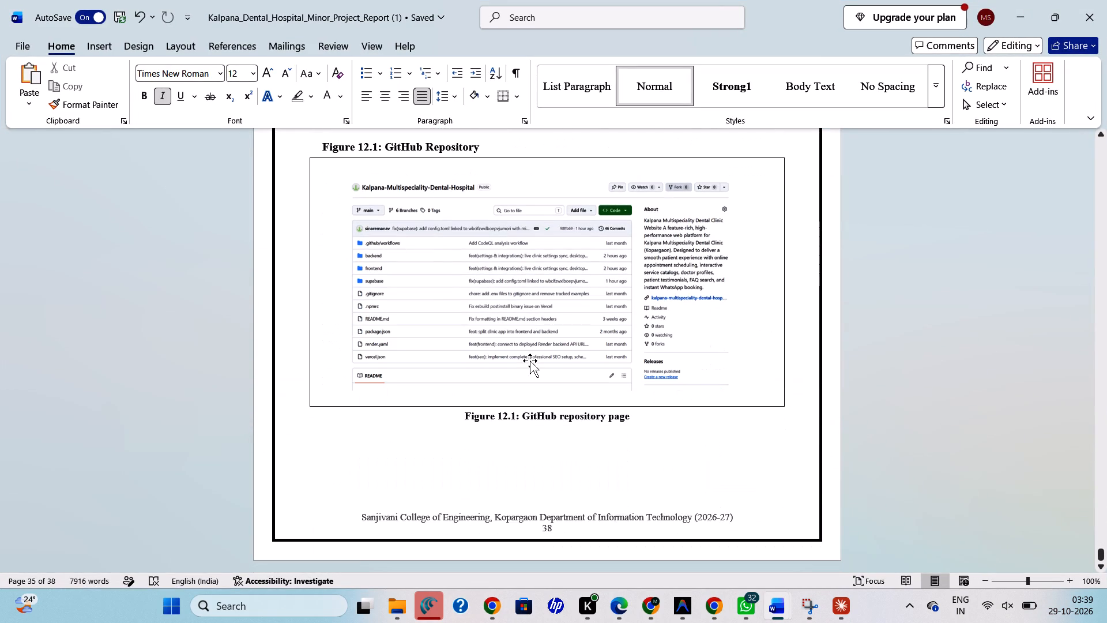
scroll(530, 361, down, 2)
scroll(530, 361, up, 1)
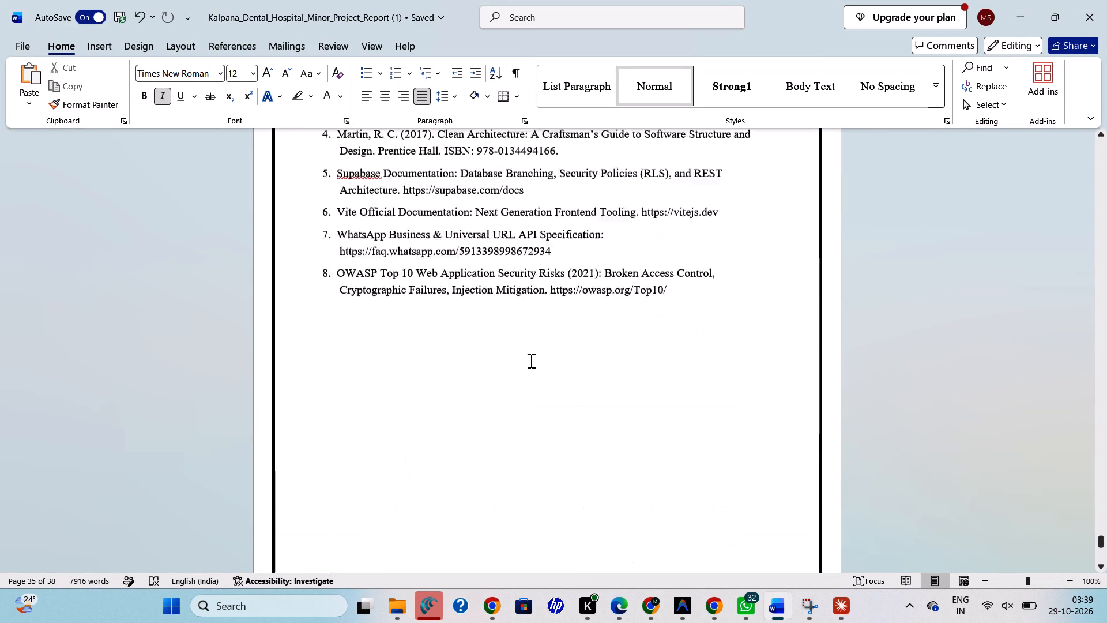
scroll(530, 361, up, 3)
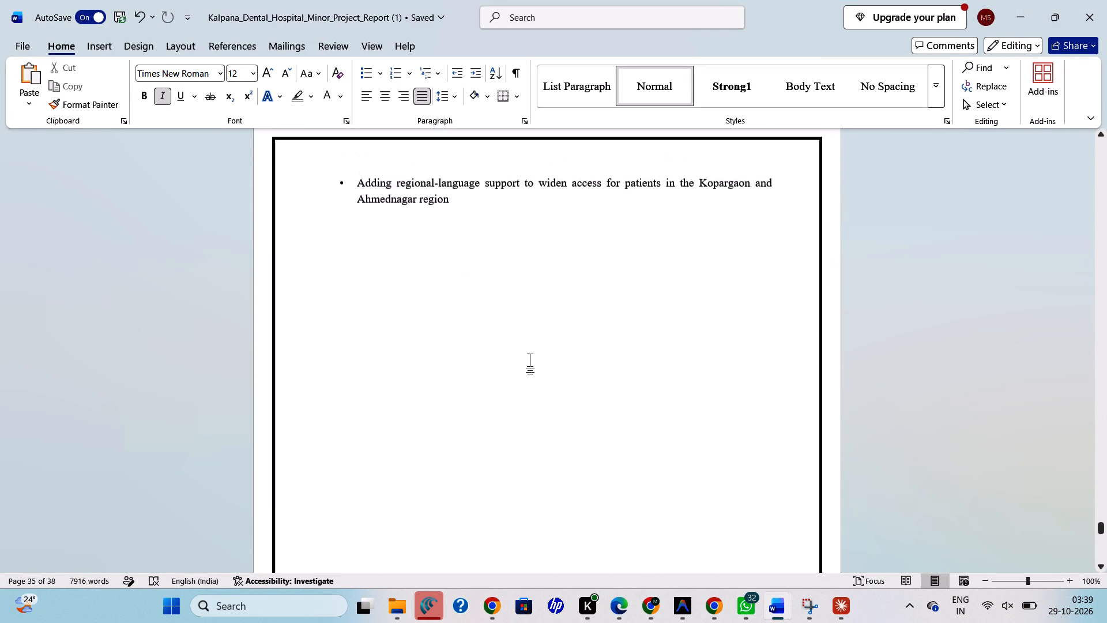
scroll(530, 361, up, 2)
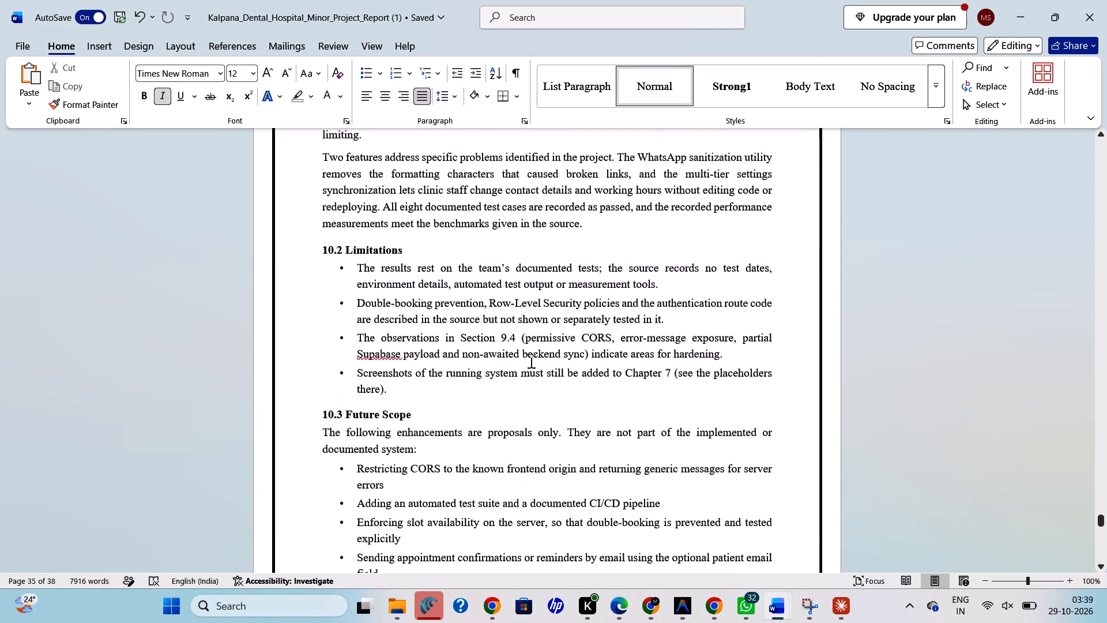
scroll(530, 361, up, 2)
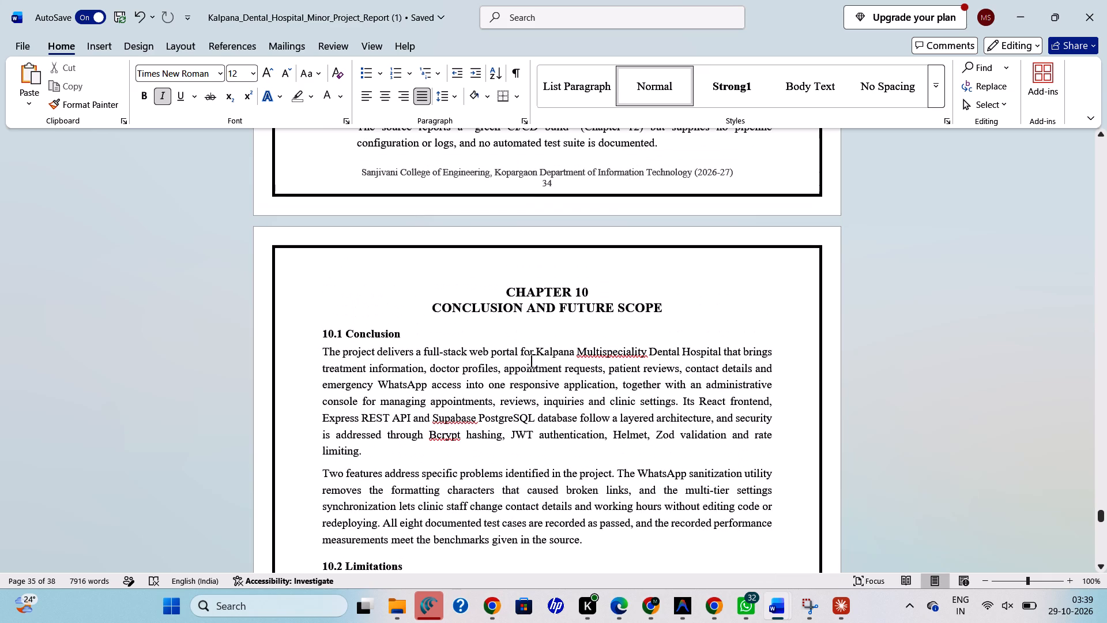
scroll(541, 340, down, 2)
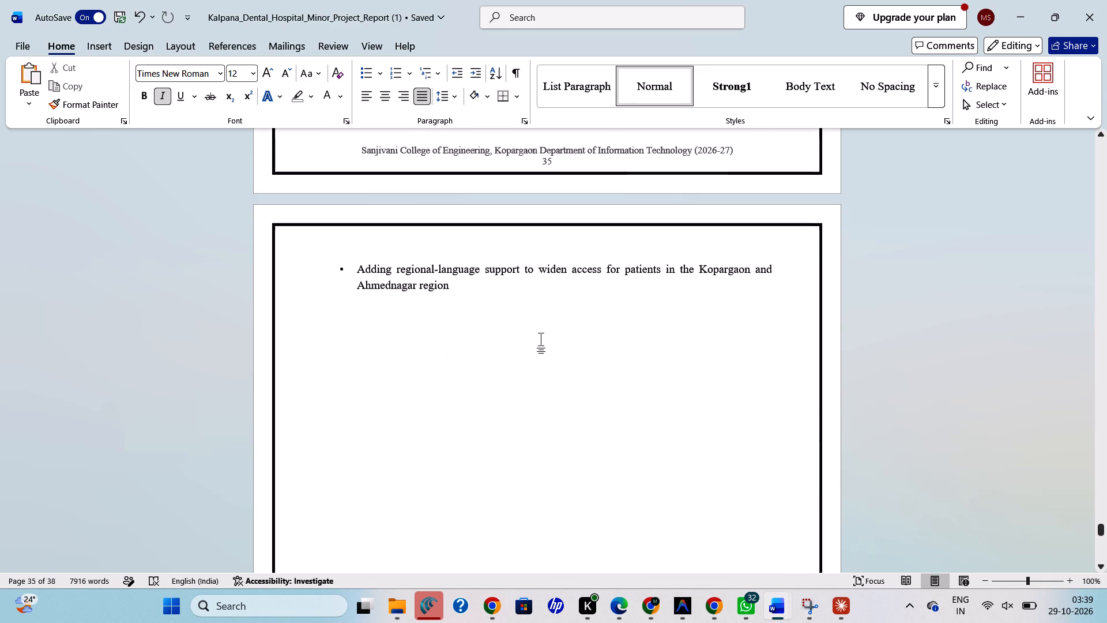
scroll(541, 340, down, 3)
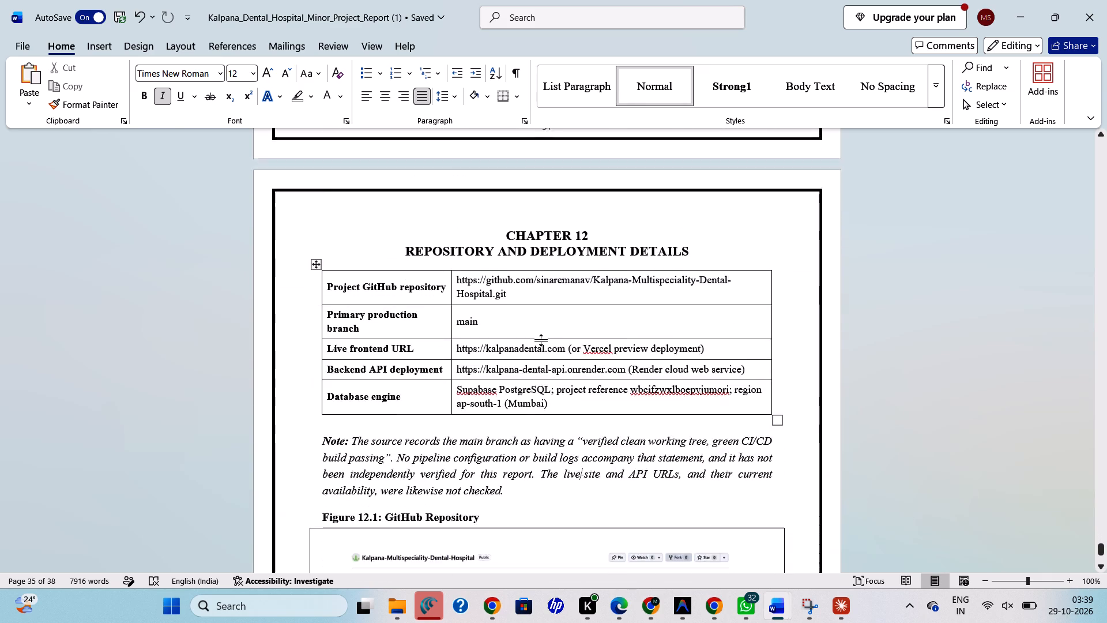
scroll(541, 340, down, 2)
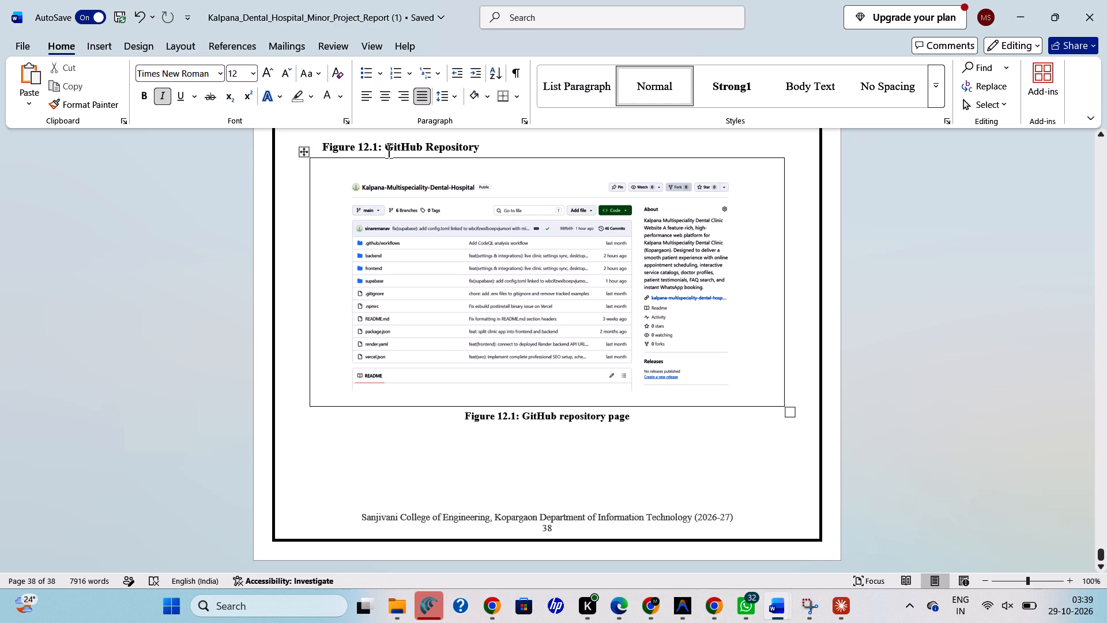
Print the whole report with Microsoft Print to PDF, saving it in the Downloads folder as kDC.
click(21, 43)
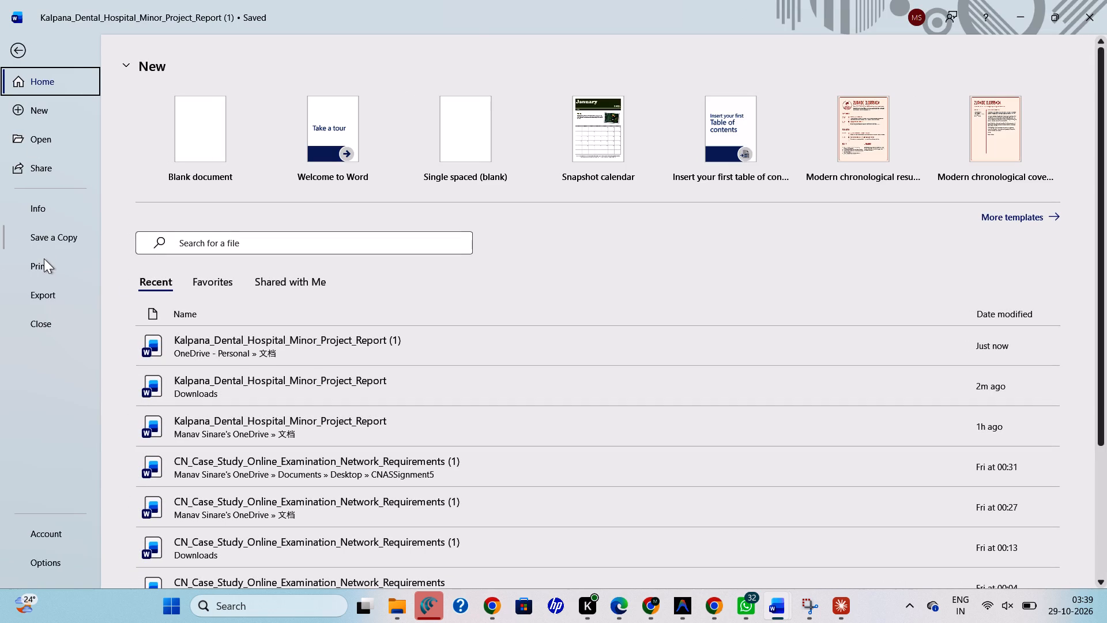
click(44, 261)
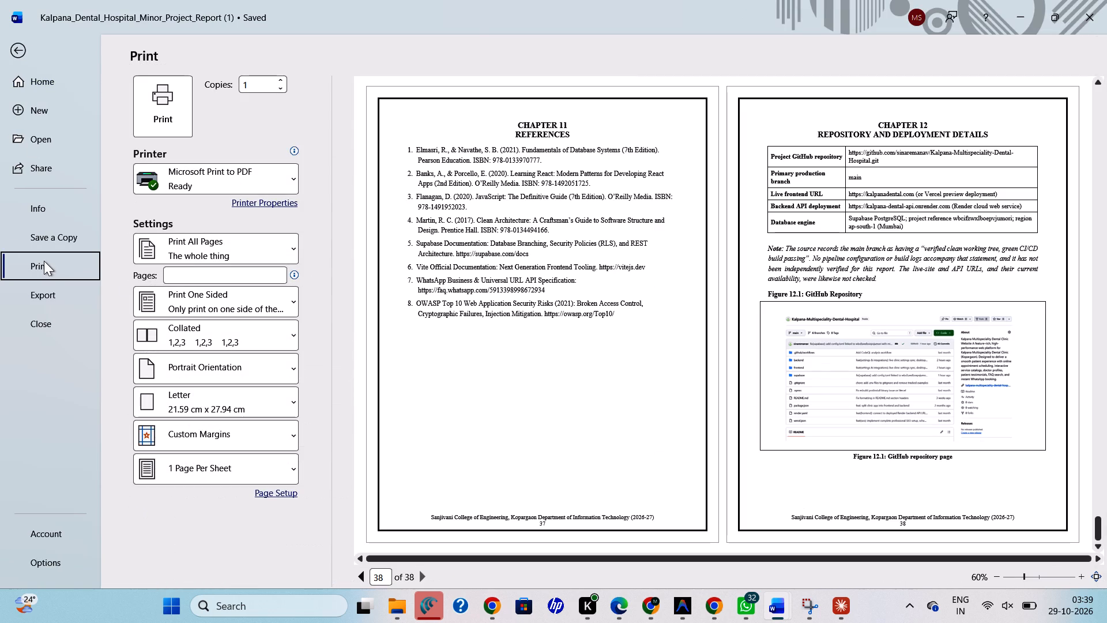
click(163, 126)
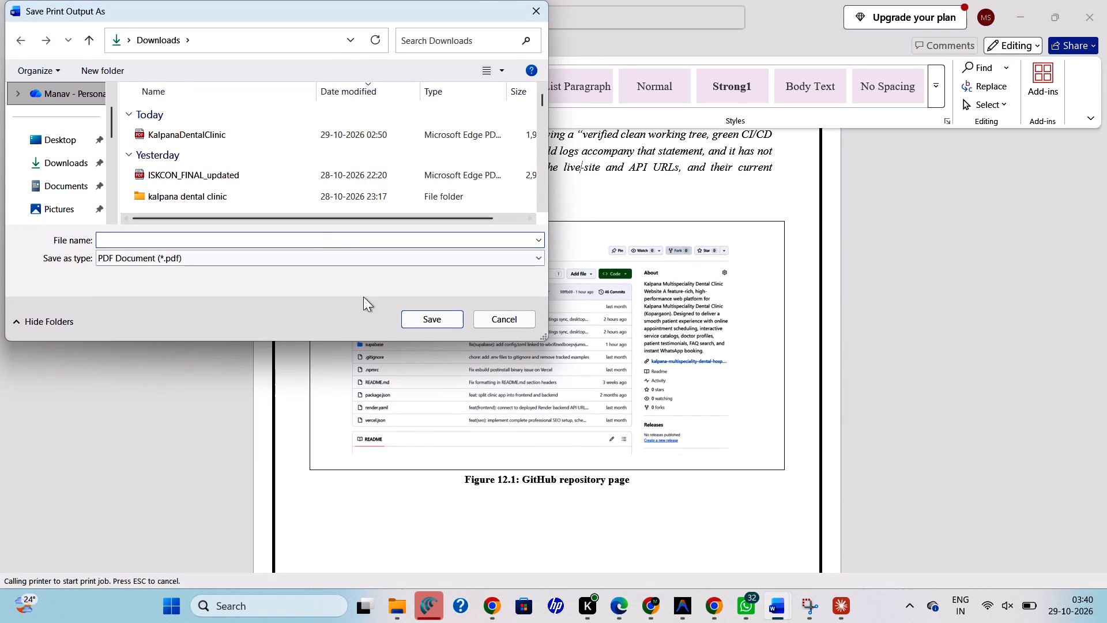
click(340, 241)
key(k)
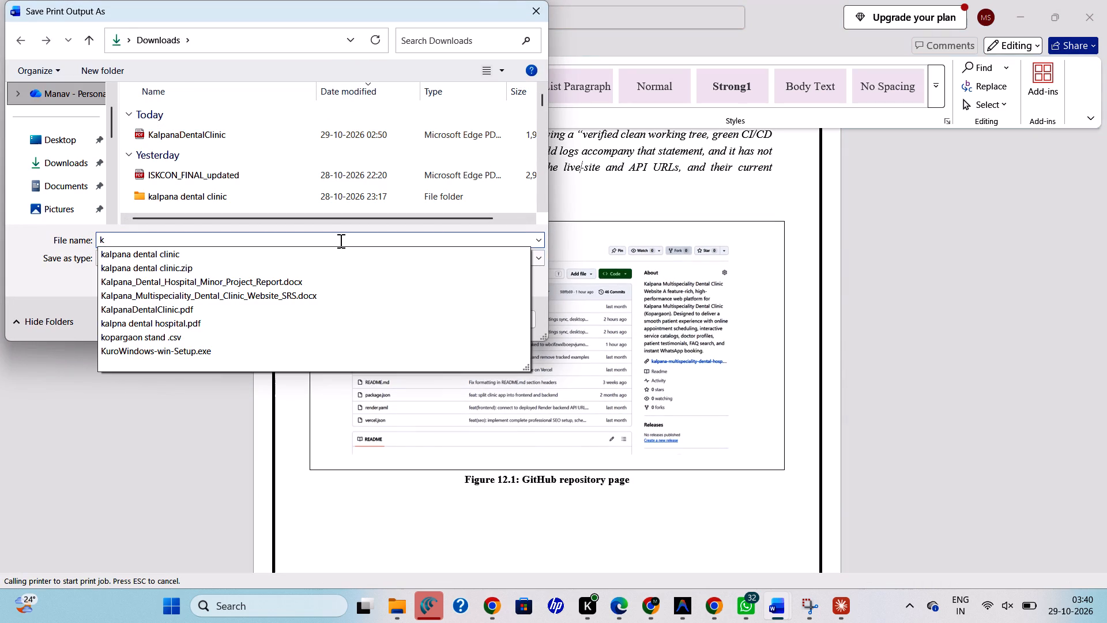
text(DC)
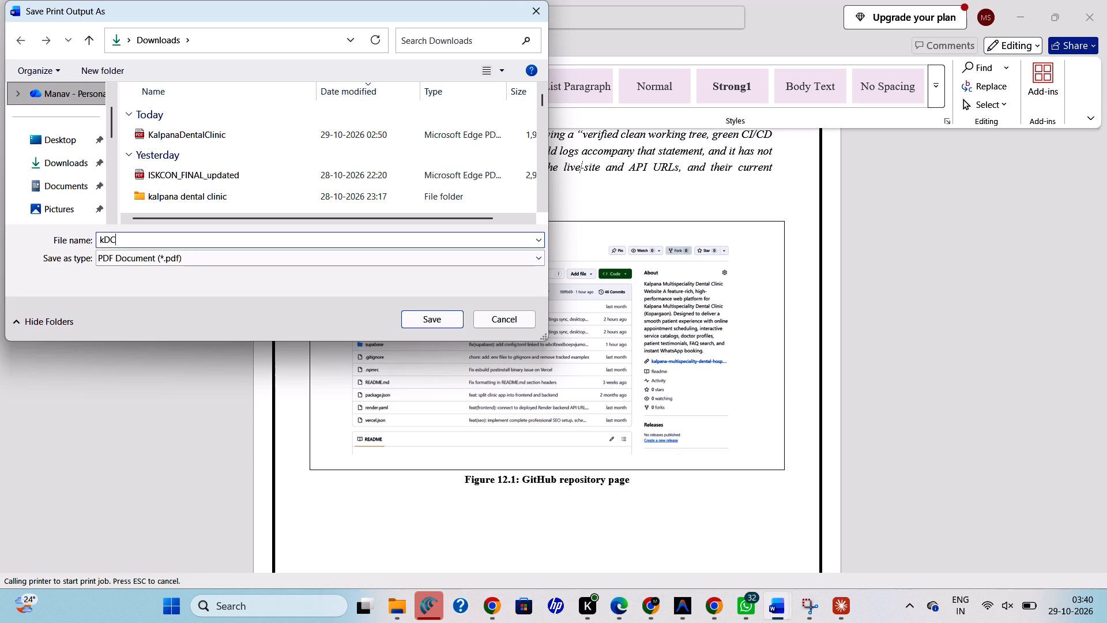
click(427, 323)
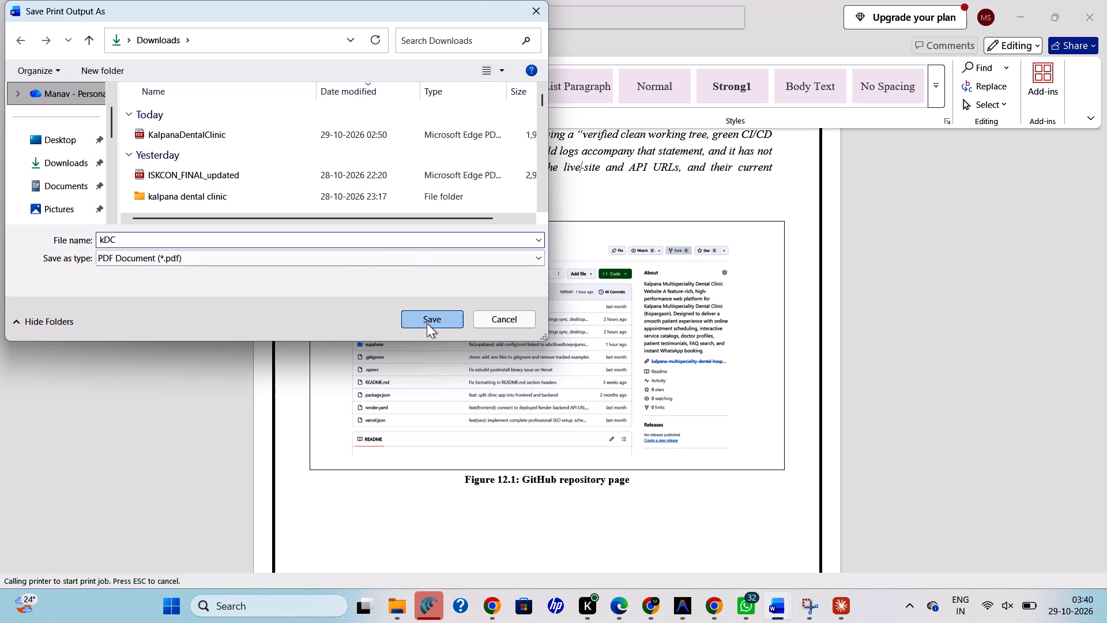
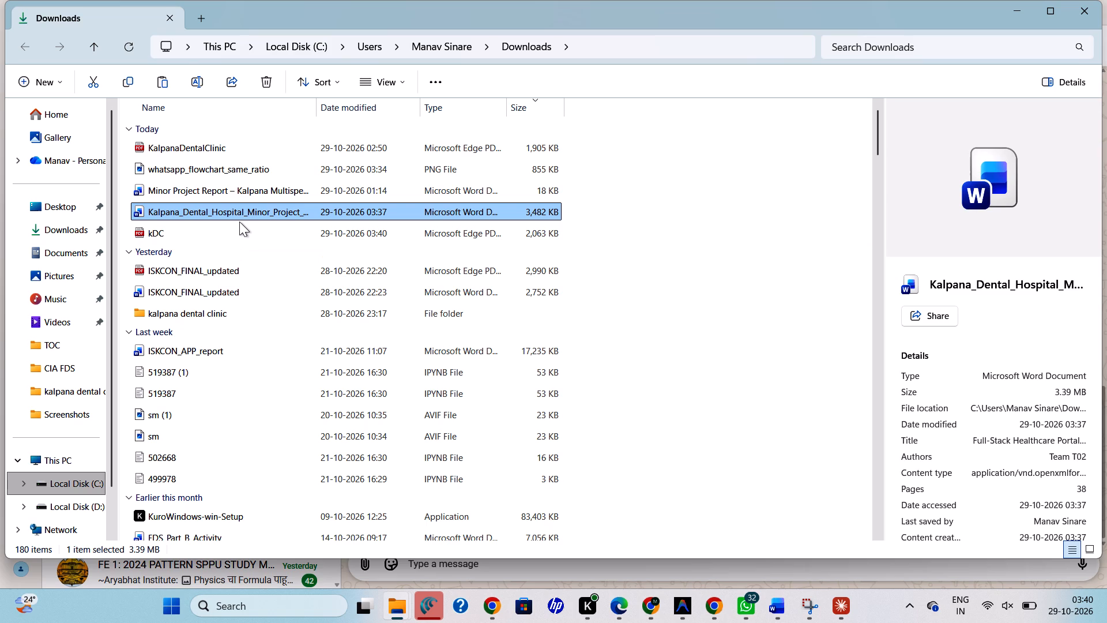
Copy the selected Kalpana_Dental_Hospital_Minor_Project Word document from the Downloads folder to the clipboard.
click(127, 79)
triple_click(127, 79)
click(127, 79)
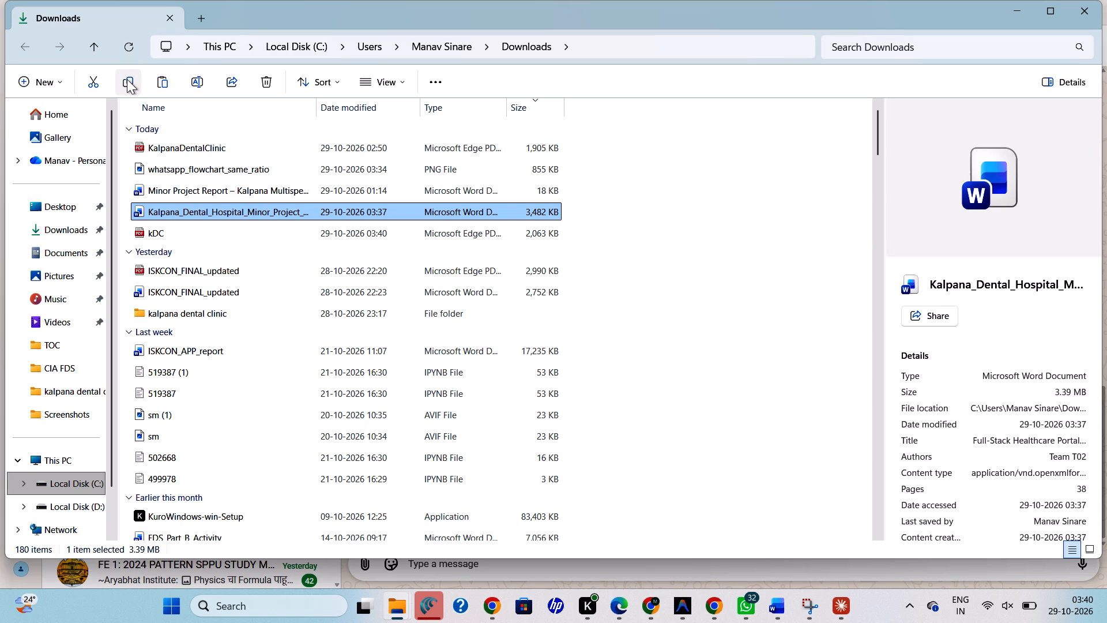